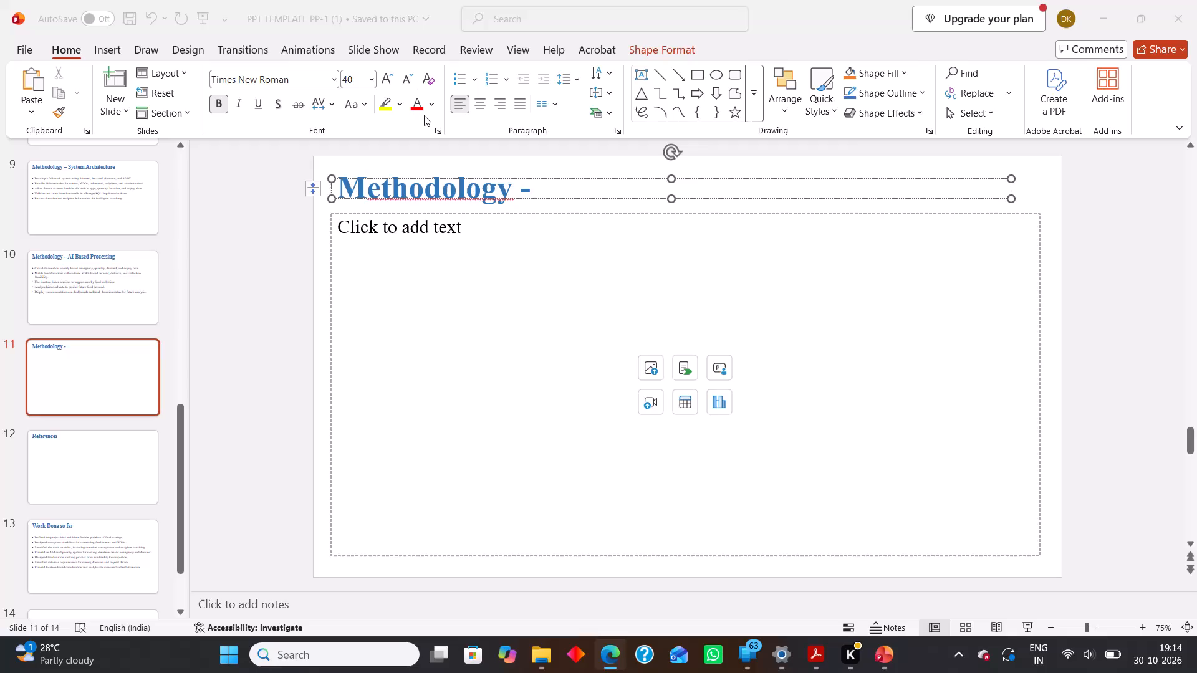
pyautogui.scroll(-2, 64, 419)
pyautogui.click(64, 419)
pyautogui.click(67, 462)
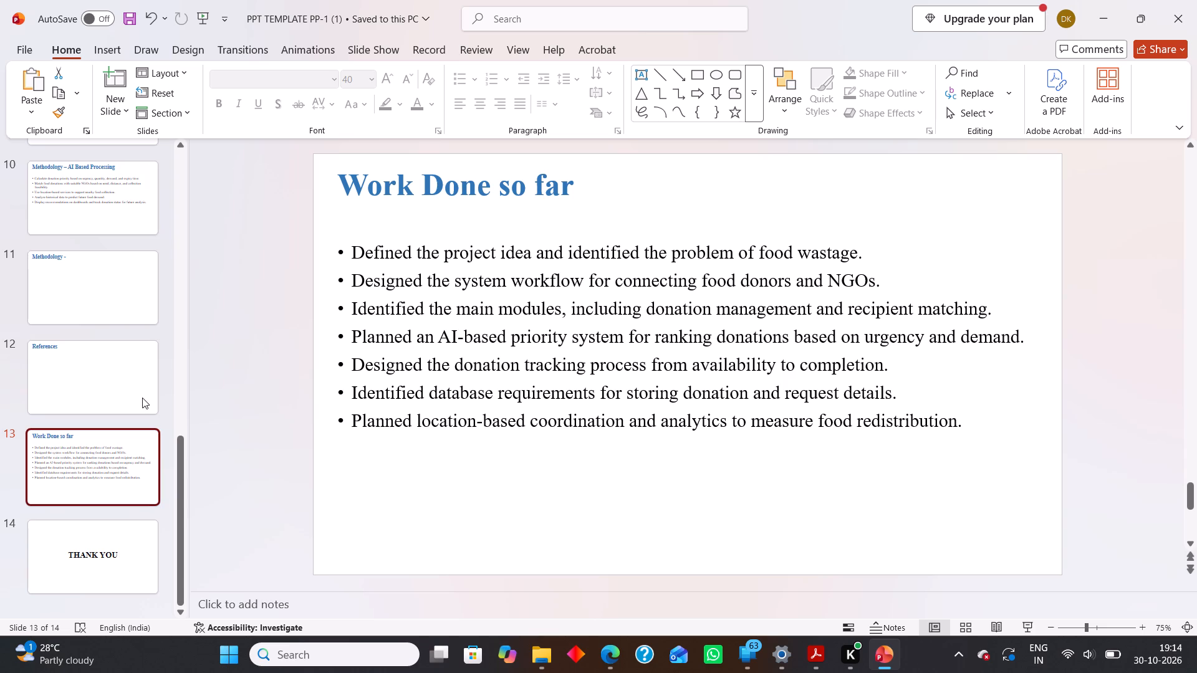
pyautogui.click(410, 351)
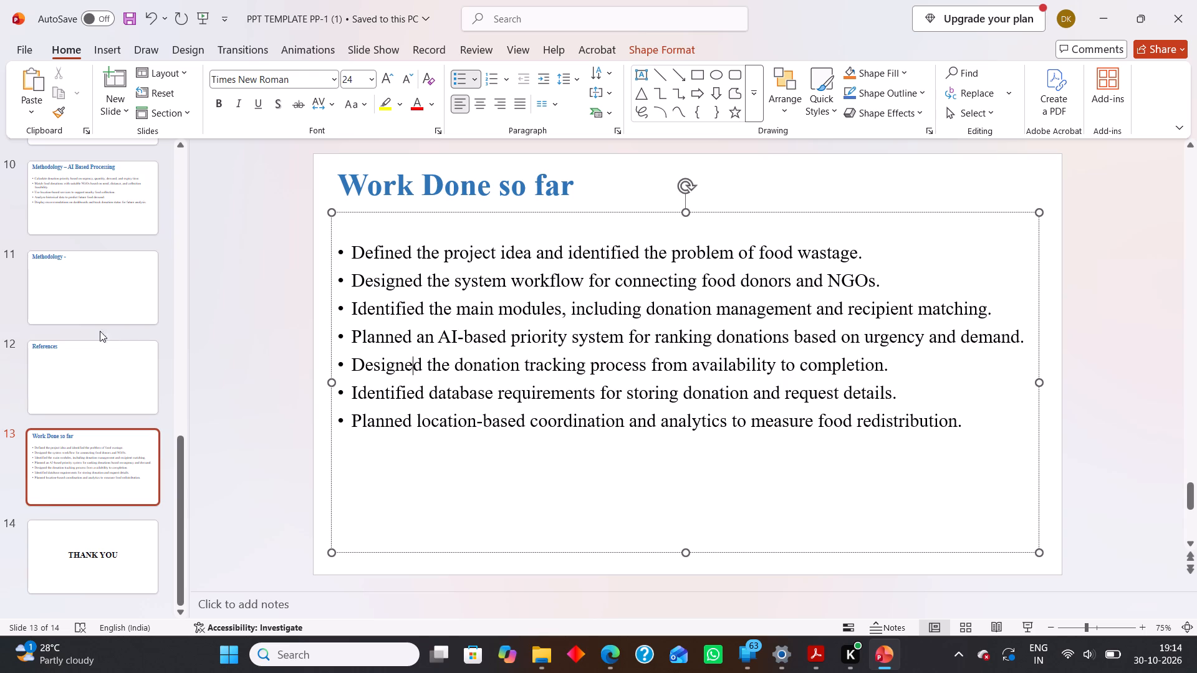
pyautogui.click(79, 308)
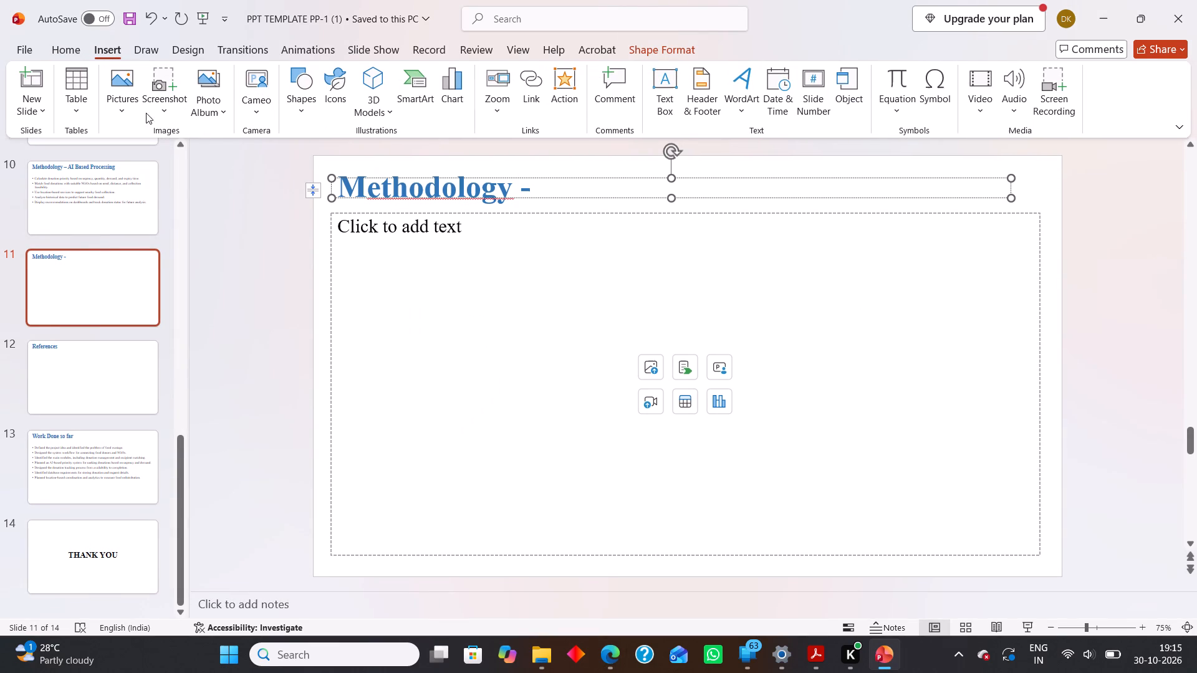
pyautogui.hotkey('alt', 'Tab')
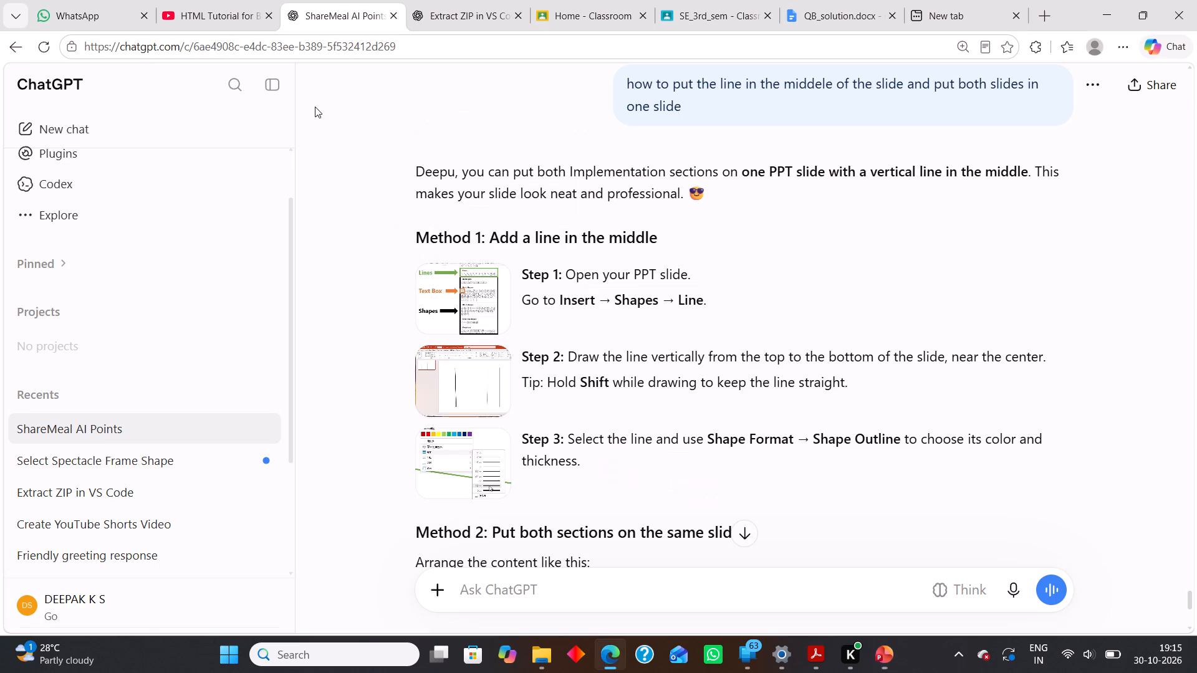
pyautogui.hotkey('alt', 'Tab')
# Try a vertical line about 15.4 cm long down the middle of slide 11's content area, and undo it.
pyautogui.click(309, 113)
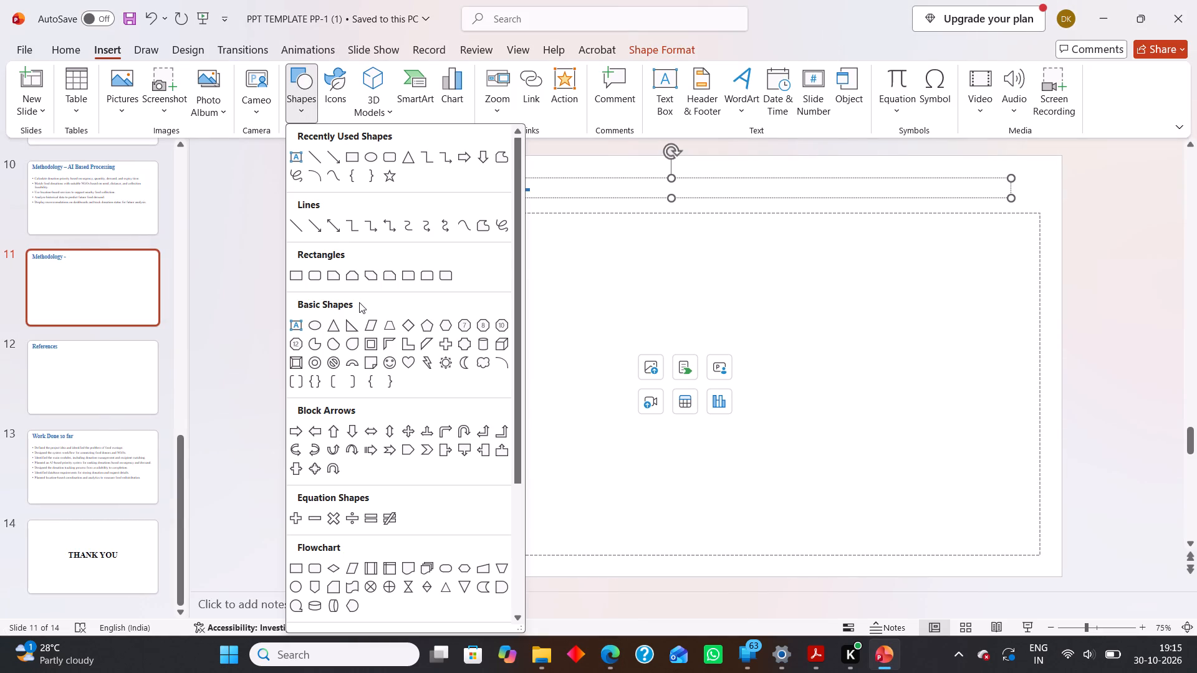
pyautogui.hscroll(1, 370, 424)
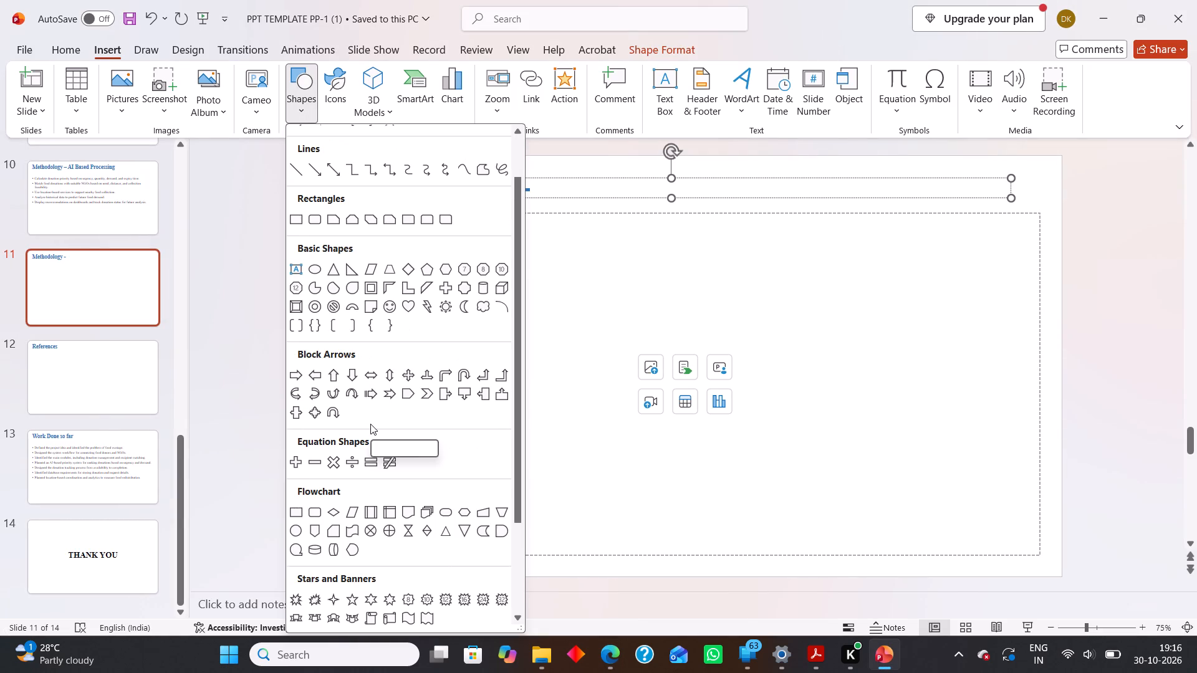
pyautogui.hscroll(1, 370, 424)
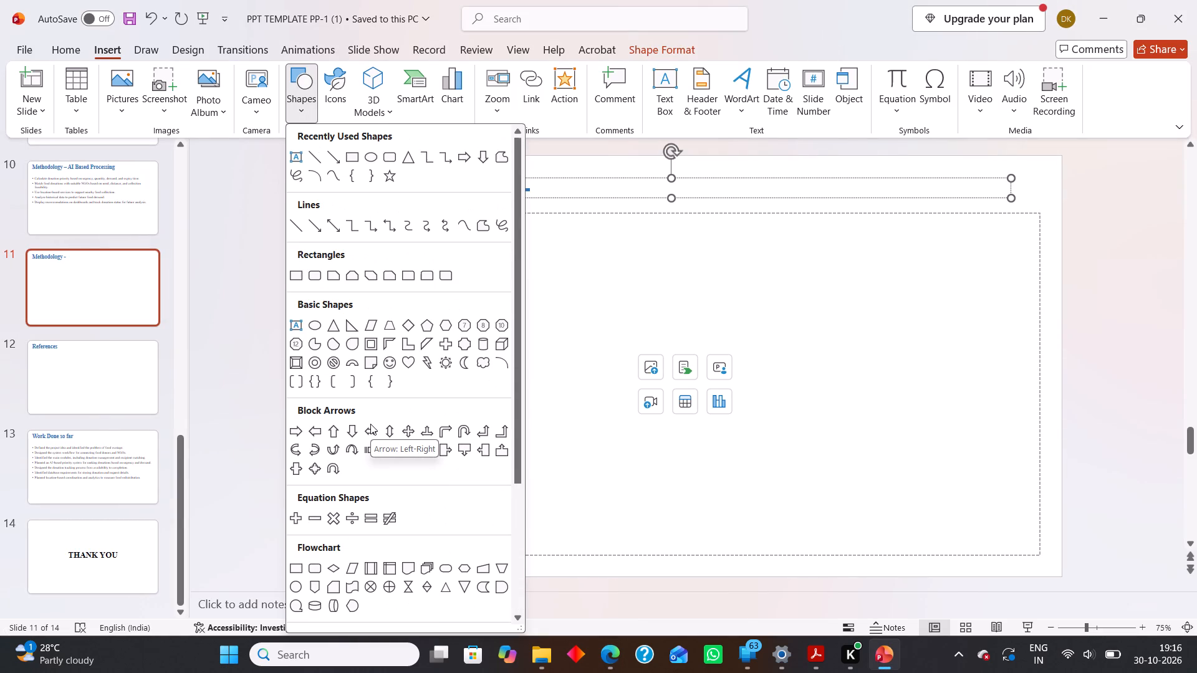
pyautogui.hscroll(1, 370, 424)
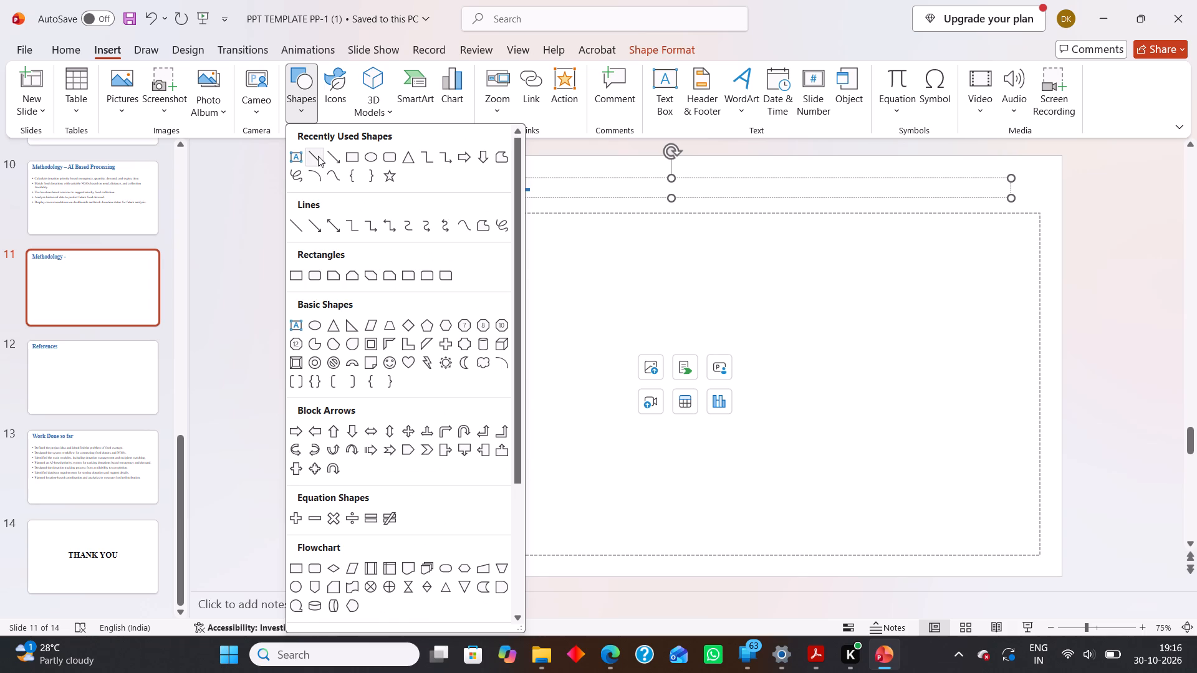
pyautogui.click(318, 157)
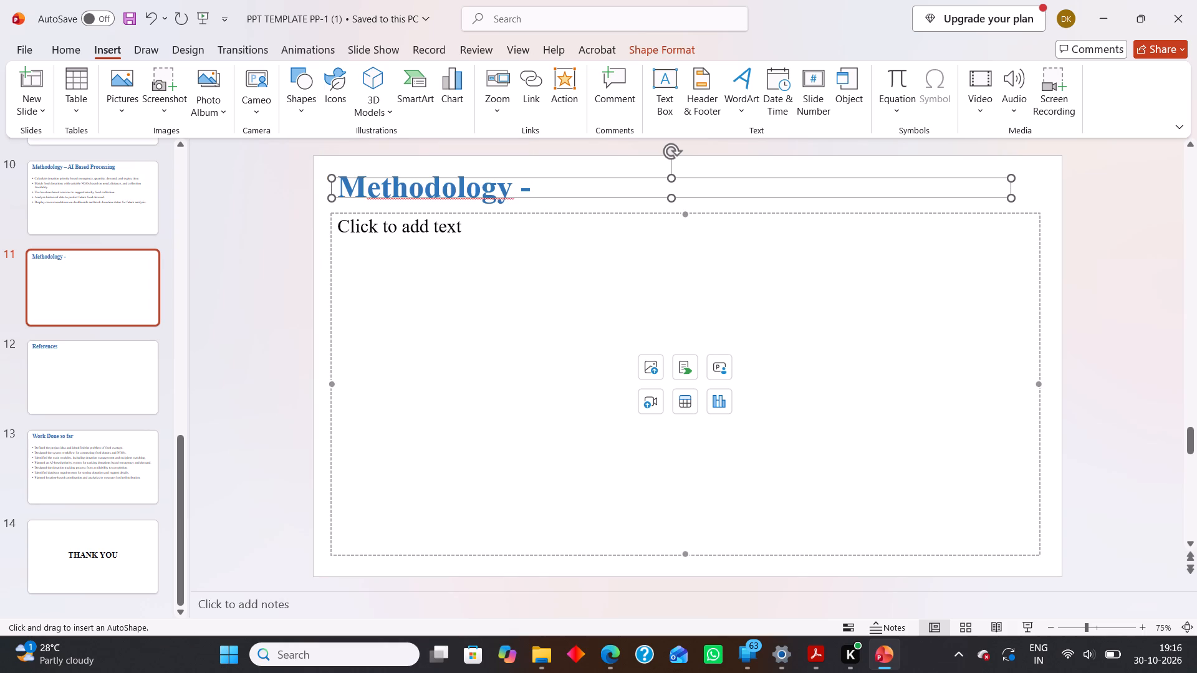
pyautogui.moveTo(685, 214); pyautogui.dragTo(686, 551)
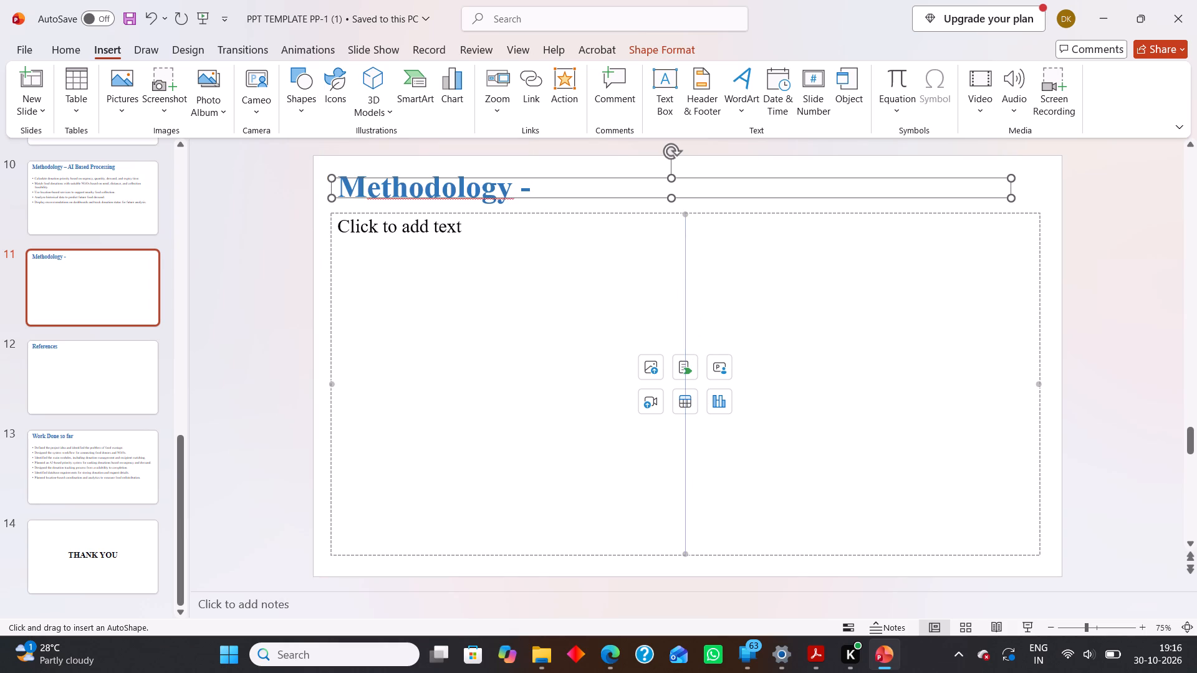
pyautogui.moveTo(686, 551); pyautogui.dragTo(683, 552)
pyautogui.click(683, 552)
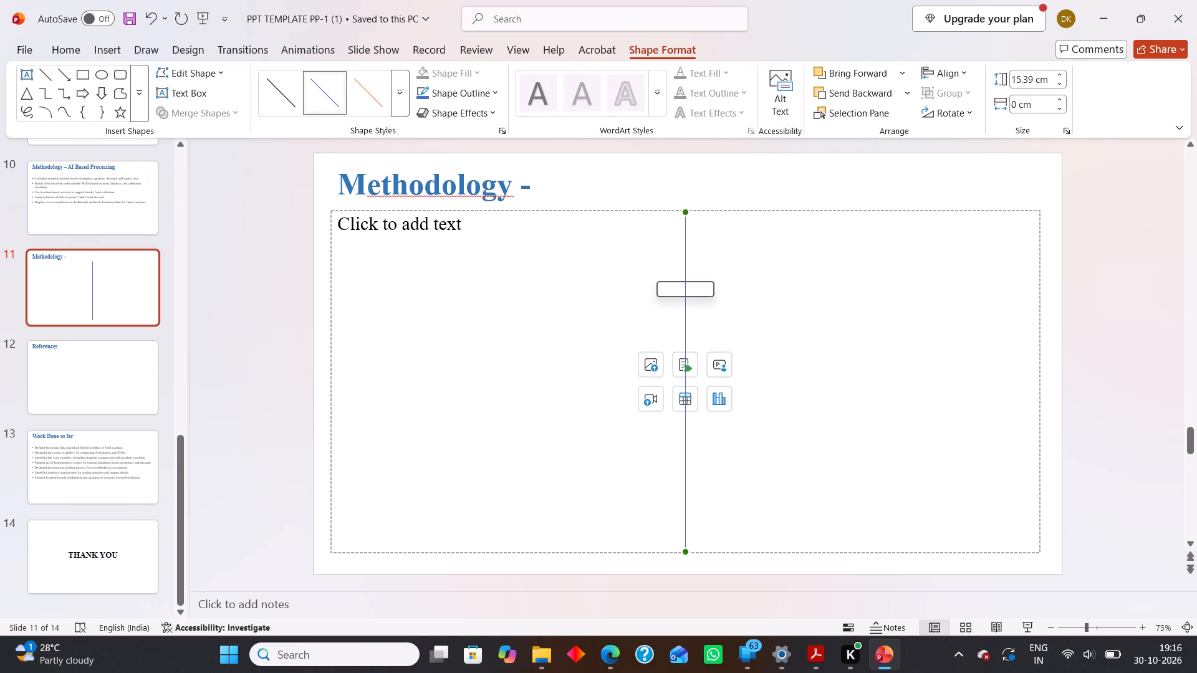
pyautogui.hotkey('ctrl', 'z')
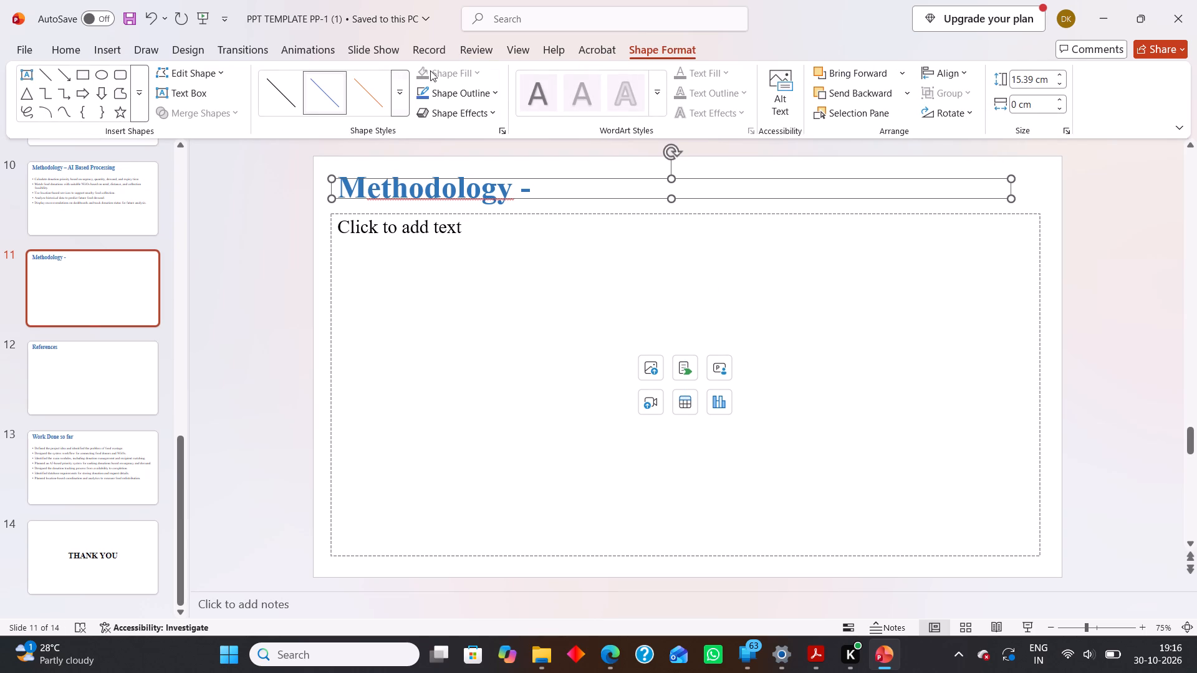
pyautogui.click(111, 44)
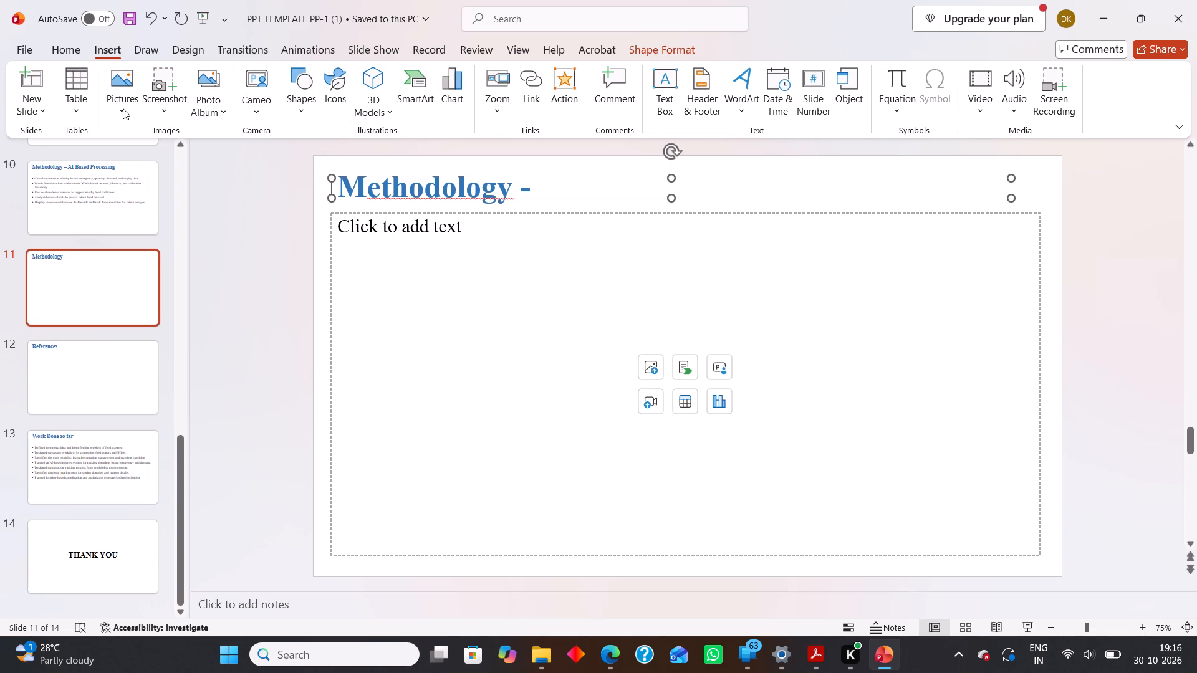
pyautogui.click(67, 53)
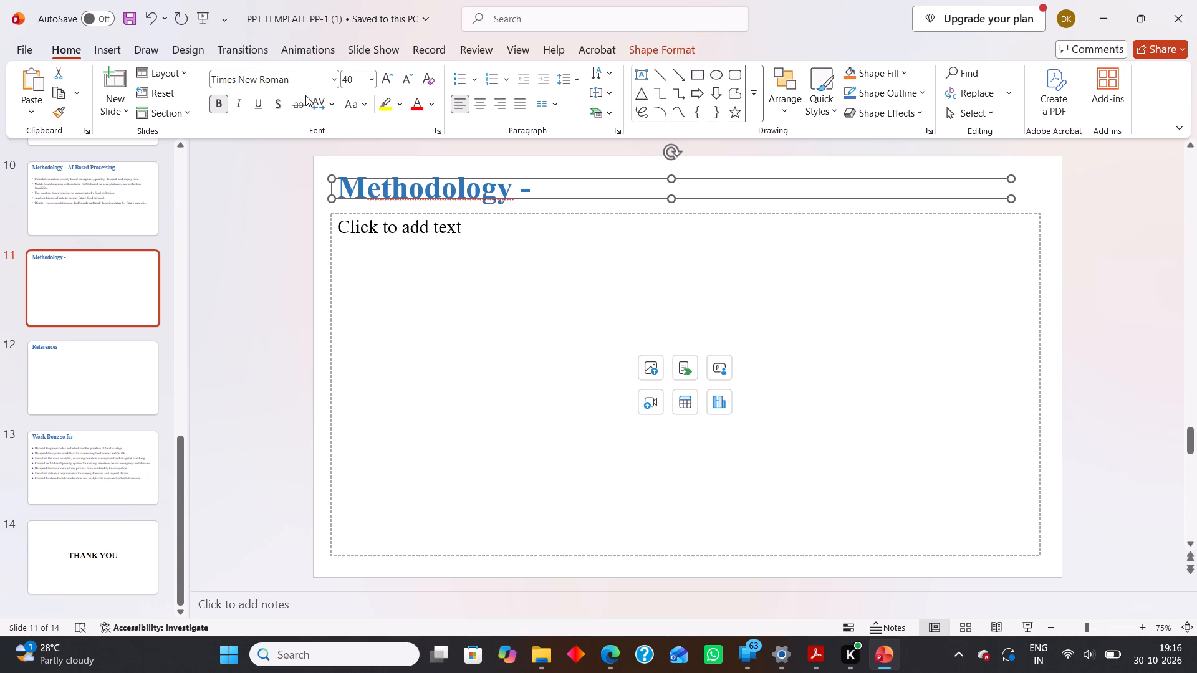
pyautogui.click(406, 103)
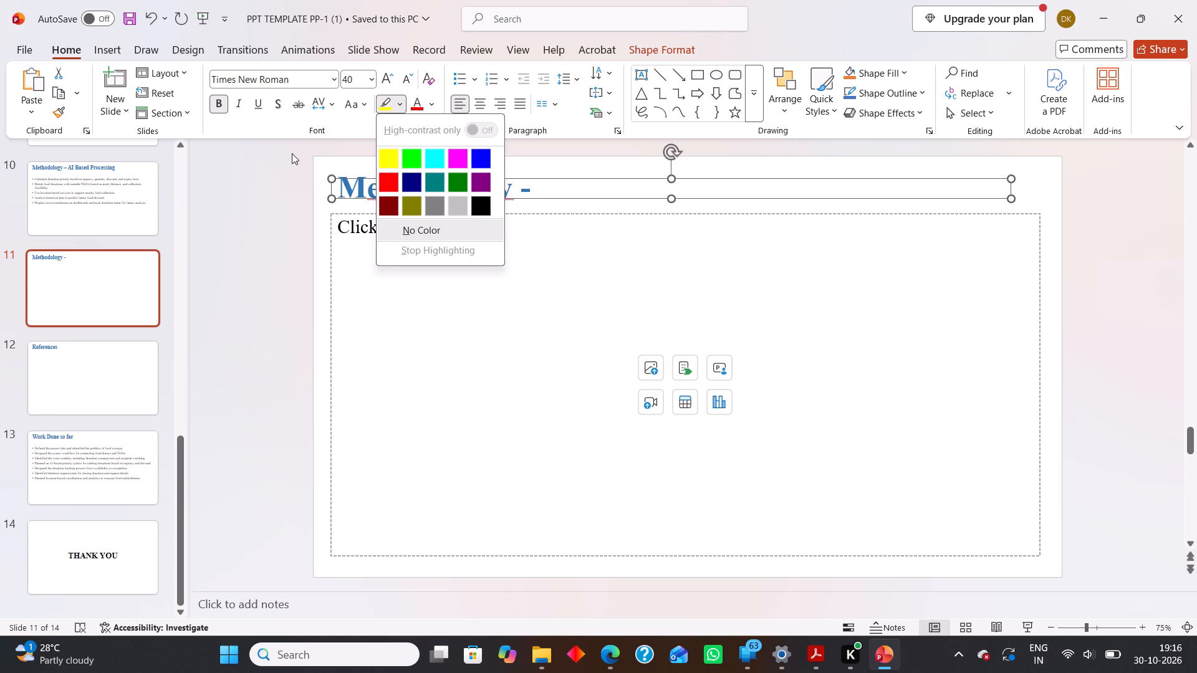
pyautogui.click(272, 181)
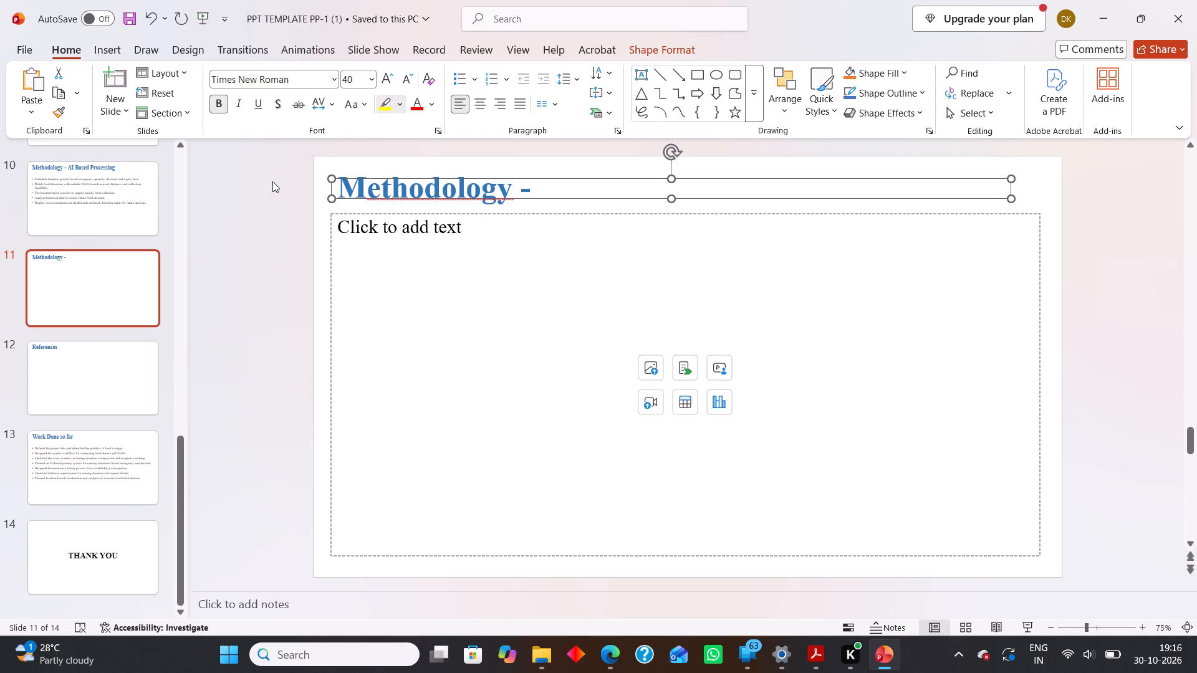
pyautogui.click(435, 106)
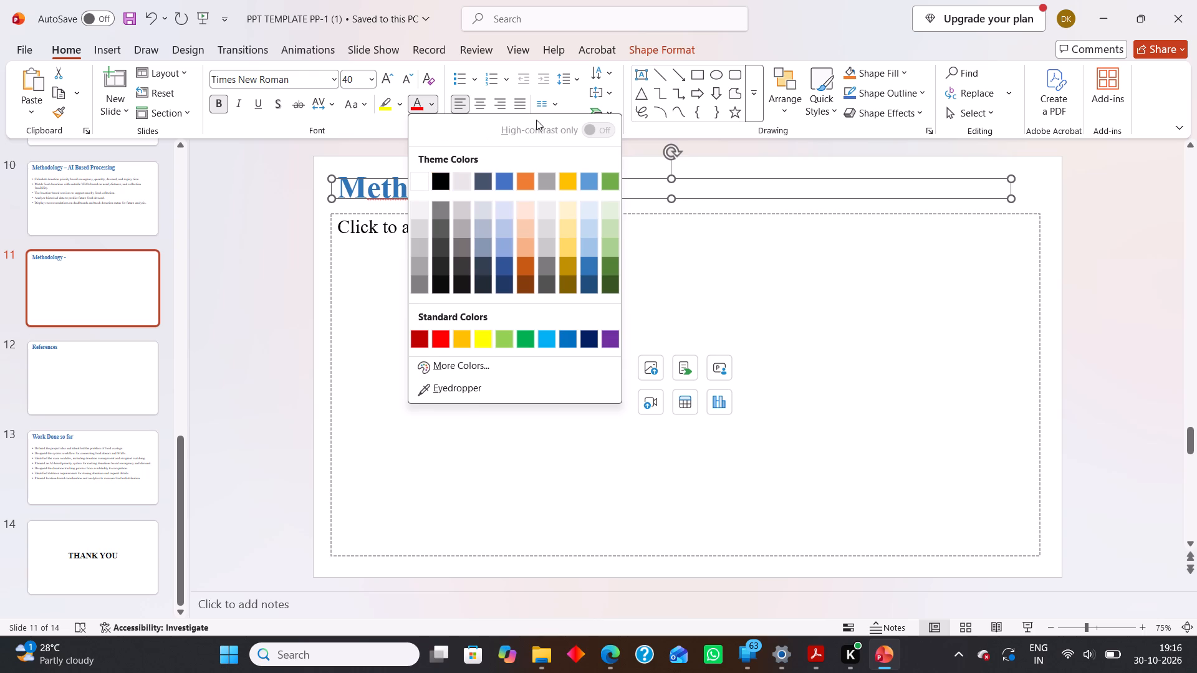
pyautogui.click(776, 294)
# Draw a vertical line about 15.4 cm long down the middle of slide 11's content area.
pyautogui.click(533, 265)
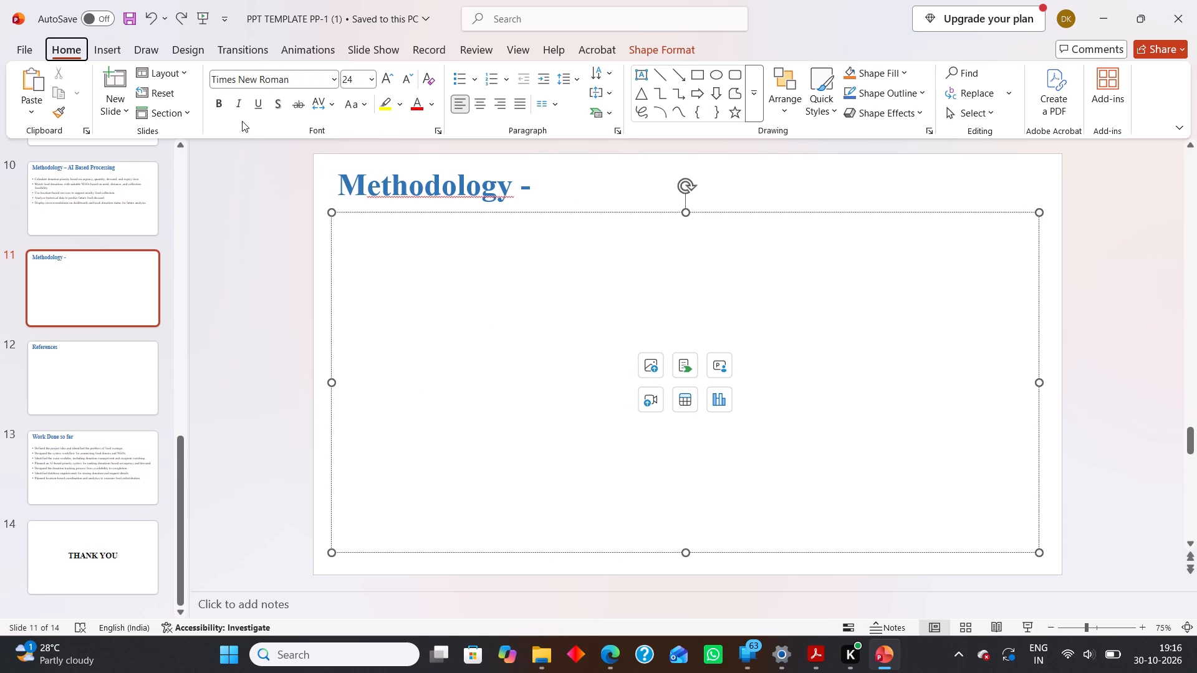
pyautogui.click(231, 203)
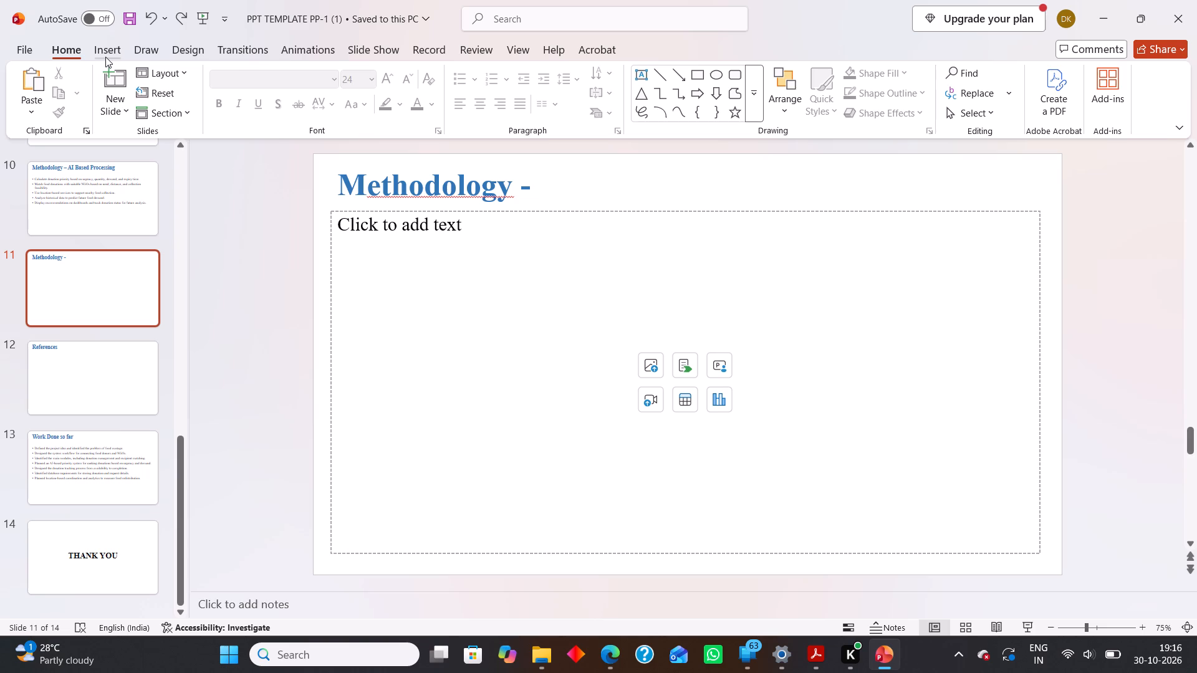
pyautogui.click(105, 57)
pyautogui.click(302, 114)
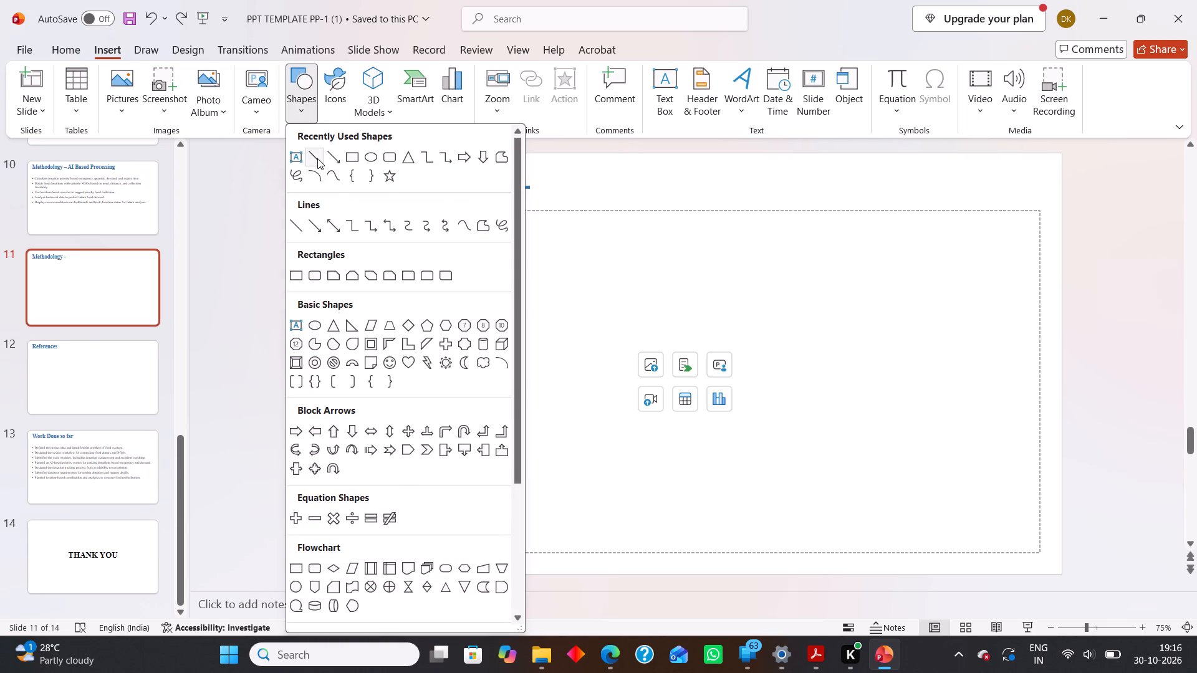
pyautogui.click(299, 224)
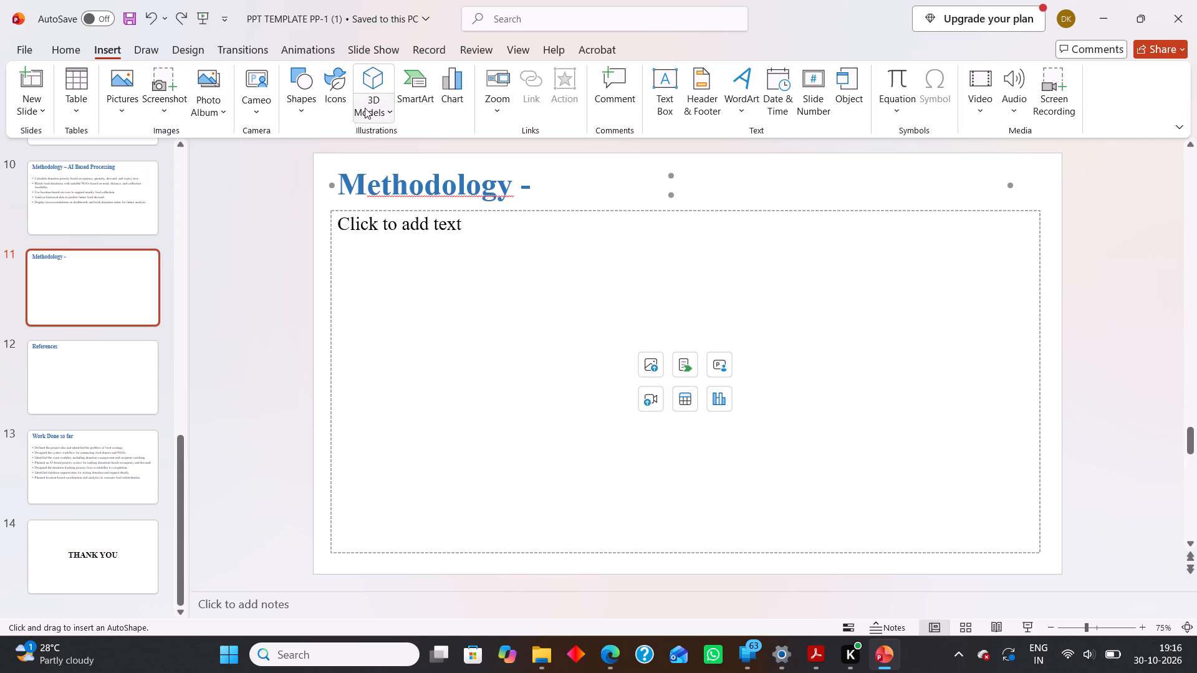
pyautogui.click(70, 57)
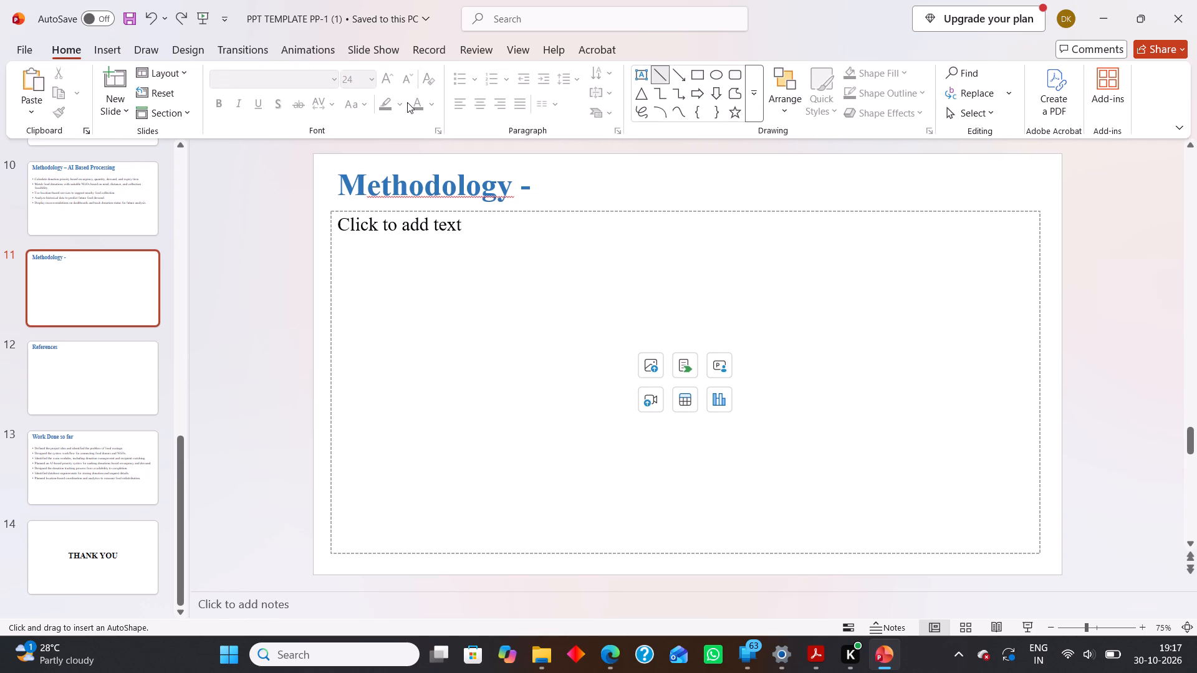
pyautogui.click(429, 105)
pyautogui.moveTo(684, 212); pyautogui.dragTo(690, 548)
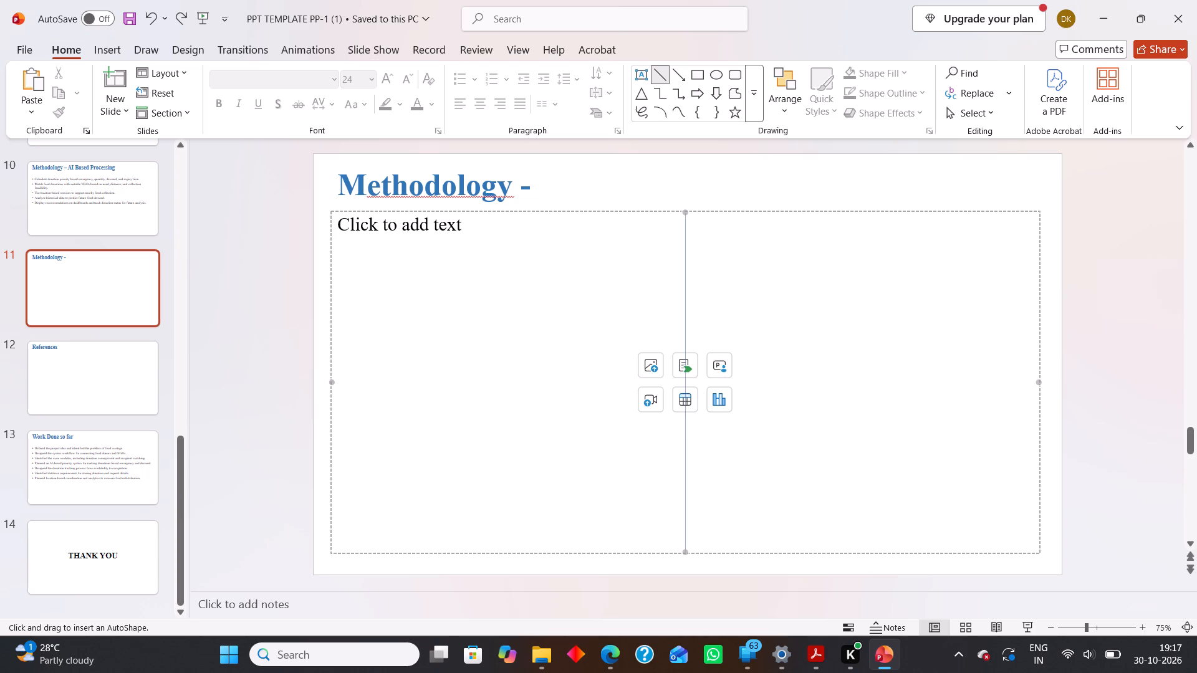
pyautogui.moveTo(690, 548); pyautogui.dragTo(685, 553)
pyautogui.click(685, 553)
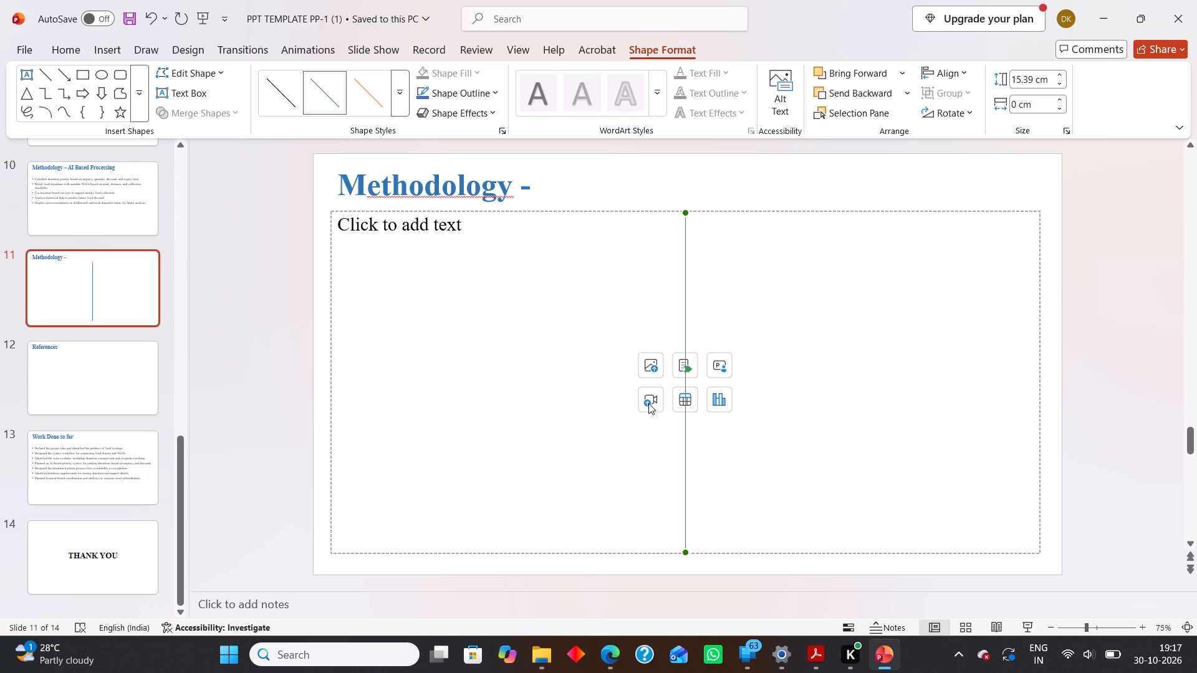
pyautogui.click(811, 448)
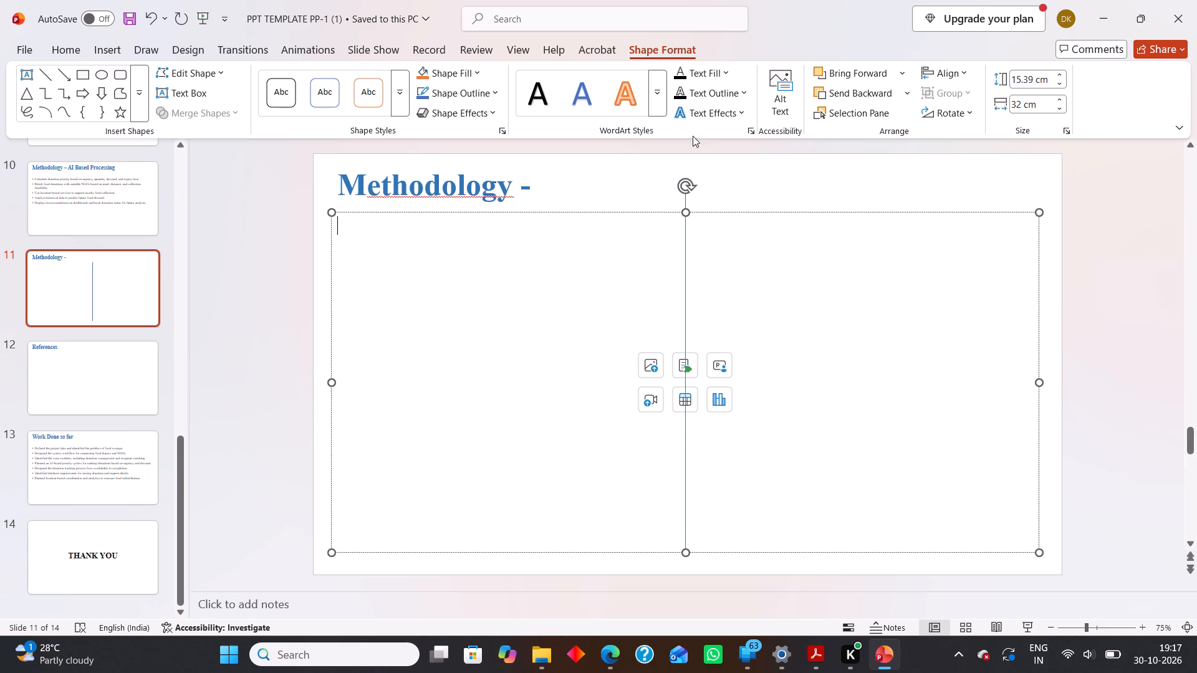
pyautogui.click(581, 194)
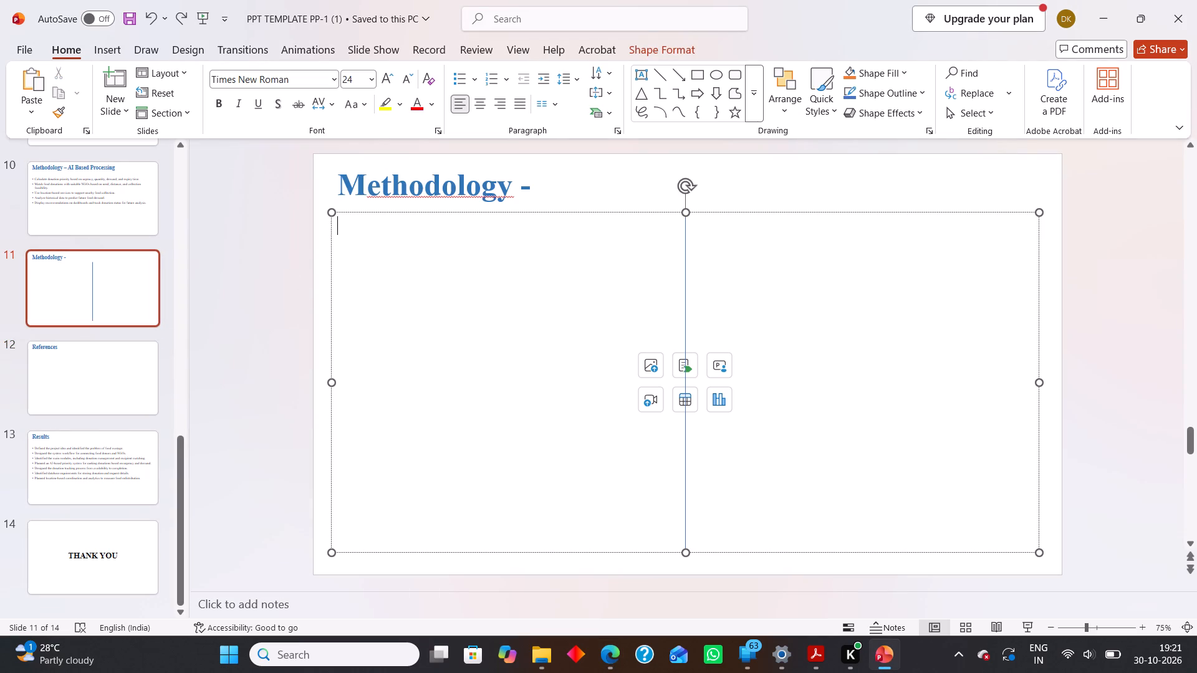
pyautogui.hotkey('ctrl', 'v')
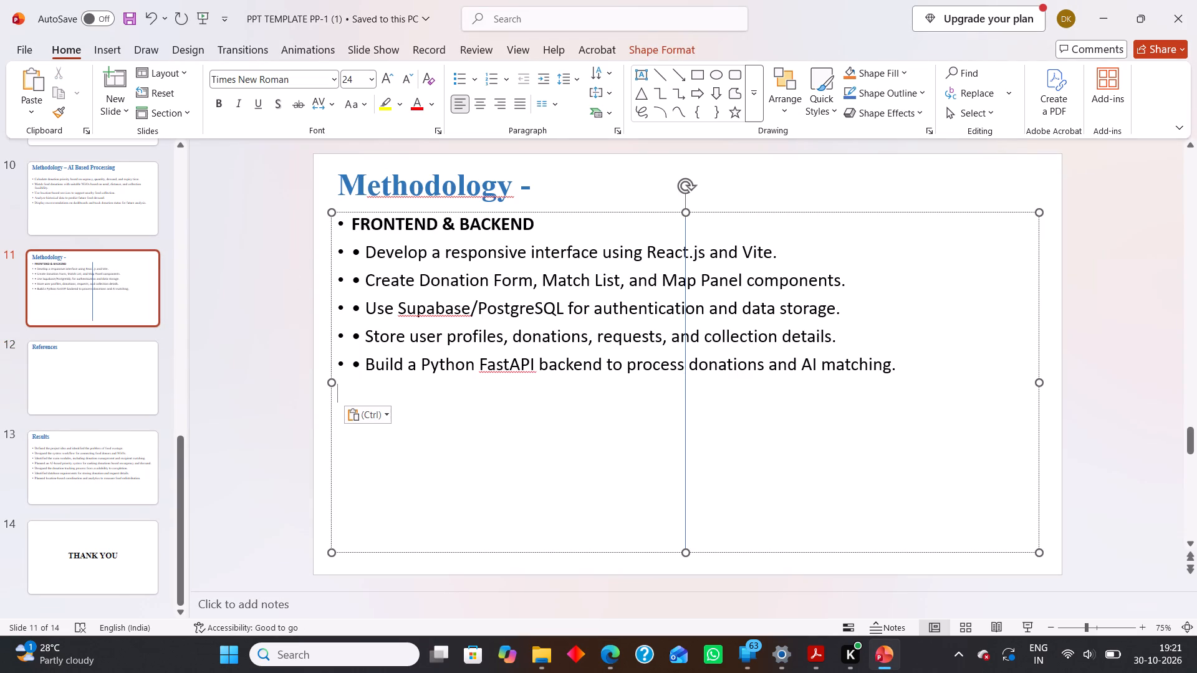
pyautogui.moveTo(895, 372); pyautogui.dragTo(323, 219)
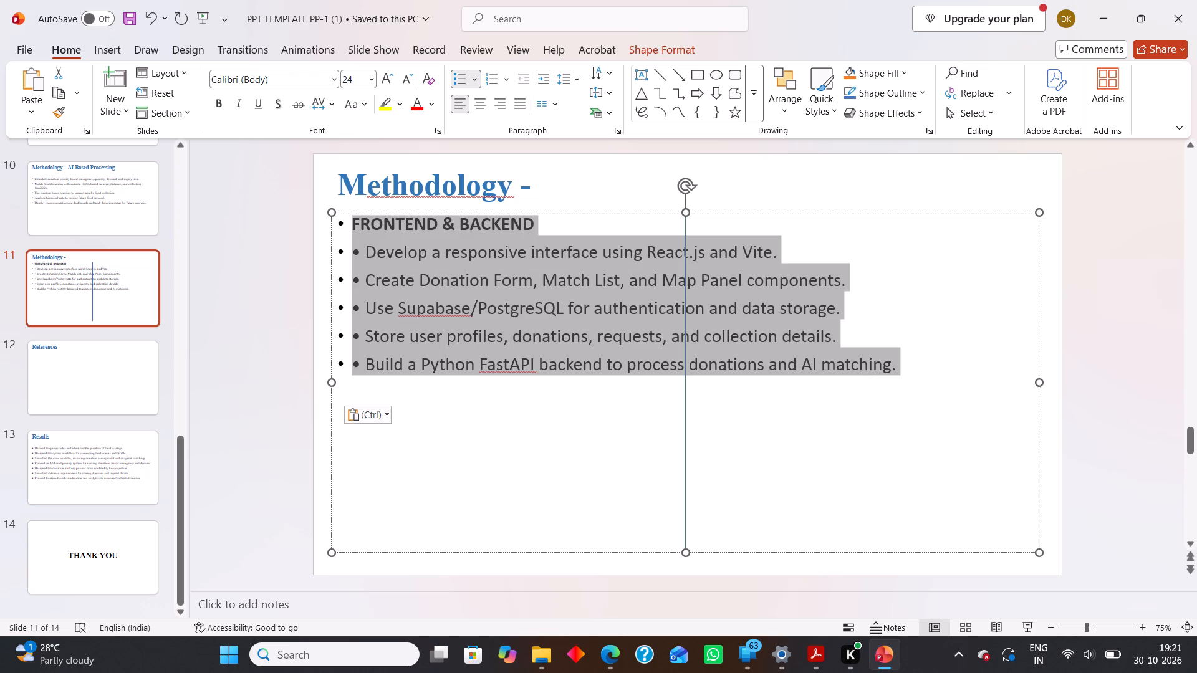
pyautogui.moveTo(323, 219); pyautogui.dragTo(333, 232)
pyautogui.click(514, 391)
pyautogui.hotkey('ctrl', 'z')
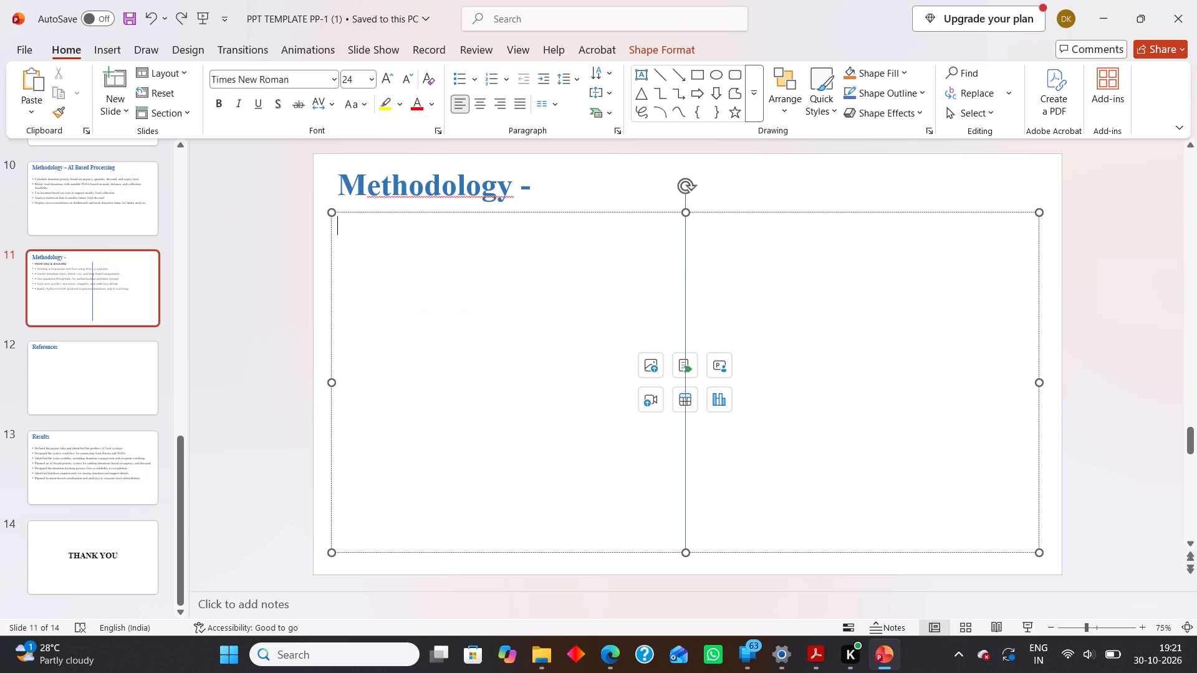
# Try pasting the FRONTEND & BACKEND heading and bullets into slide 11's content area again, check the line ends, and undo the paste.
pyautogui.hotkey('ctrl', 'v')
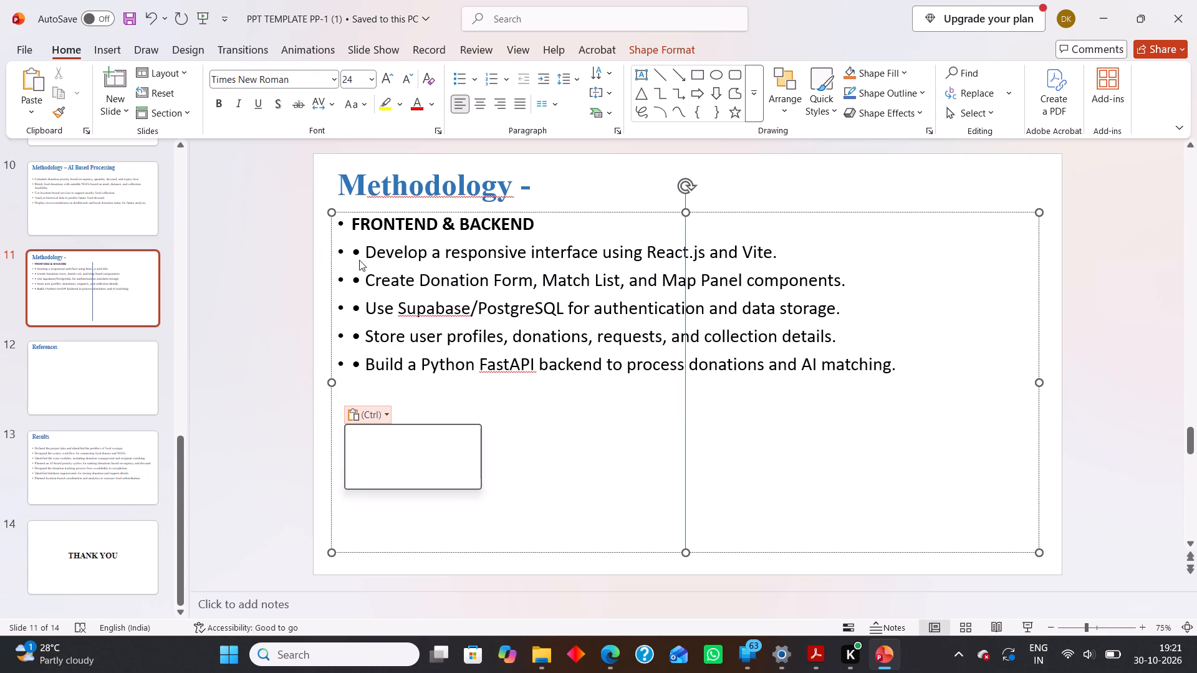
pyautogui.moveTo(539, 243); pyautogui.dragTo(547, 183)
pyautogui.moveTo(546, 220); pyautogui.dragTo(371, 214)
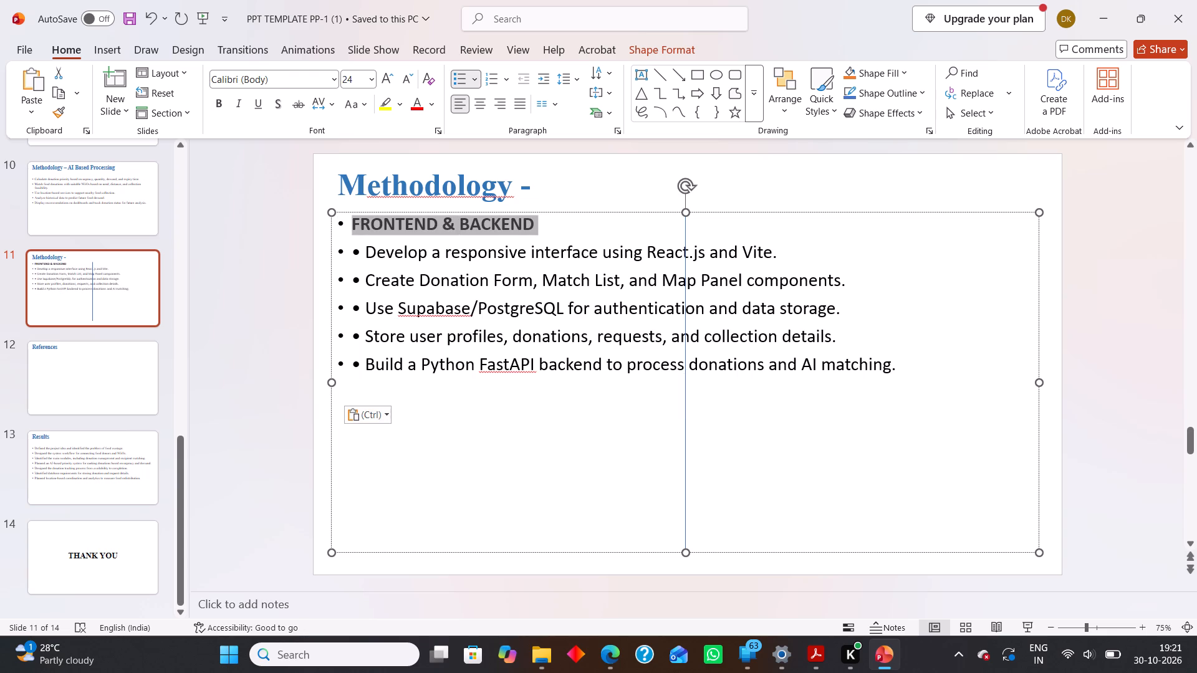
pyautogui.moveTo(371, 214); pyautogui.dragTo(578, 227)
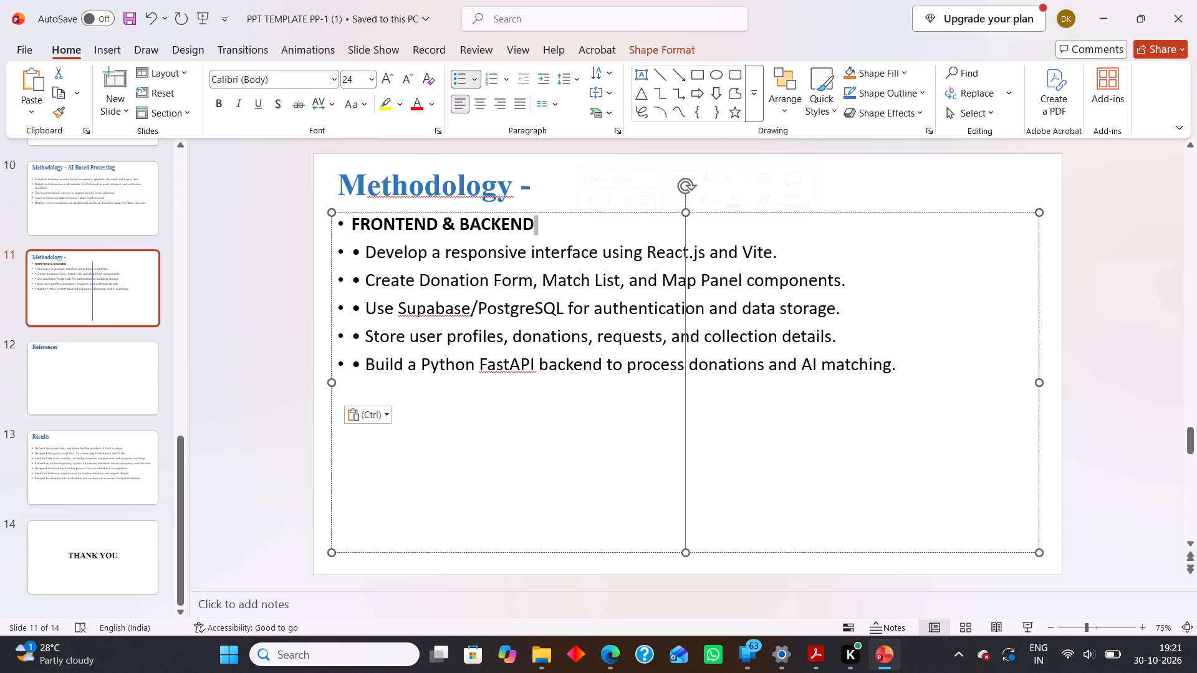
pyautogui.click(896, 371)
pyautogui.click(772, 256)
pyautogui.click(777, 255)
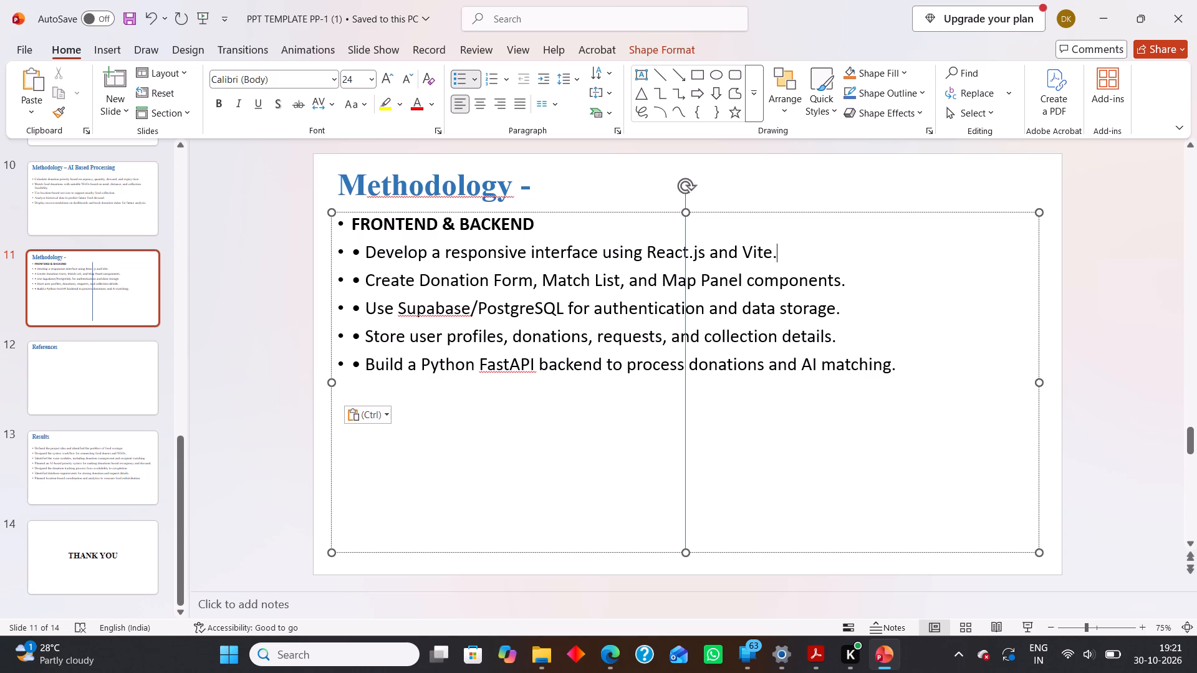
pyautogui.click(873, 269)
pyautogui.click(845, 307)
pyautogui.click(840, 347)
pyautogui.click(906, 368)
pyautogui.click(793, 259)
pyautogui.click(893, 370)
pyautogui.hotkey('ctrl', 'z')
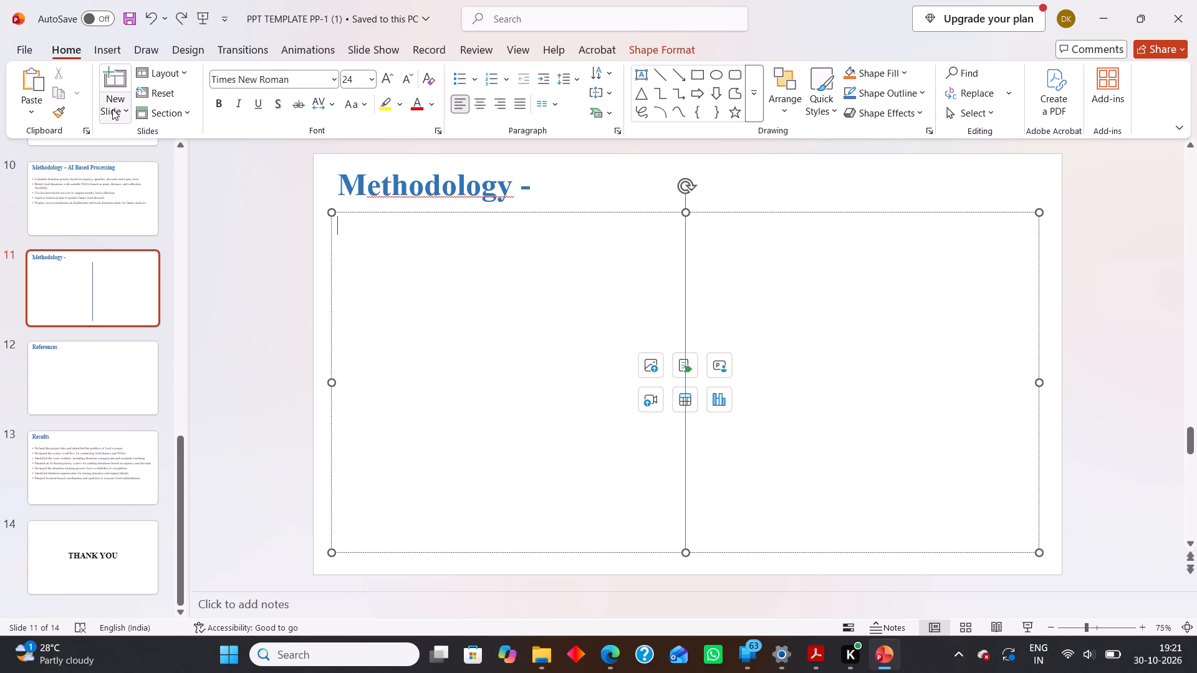
# Change slide 11's layout to Two Content.
pyautogui.click(175, 77)
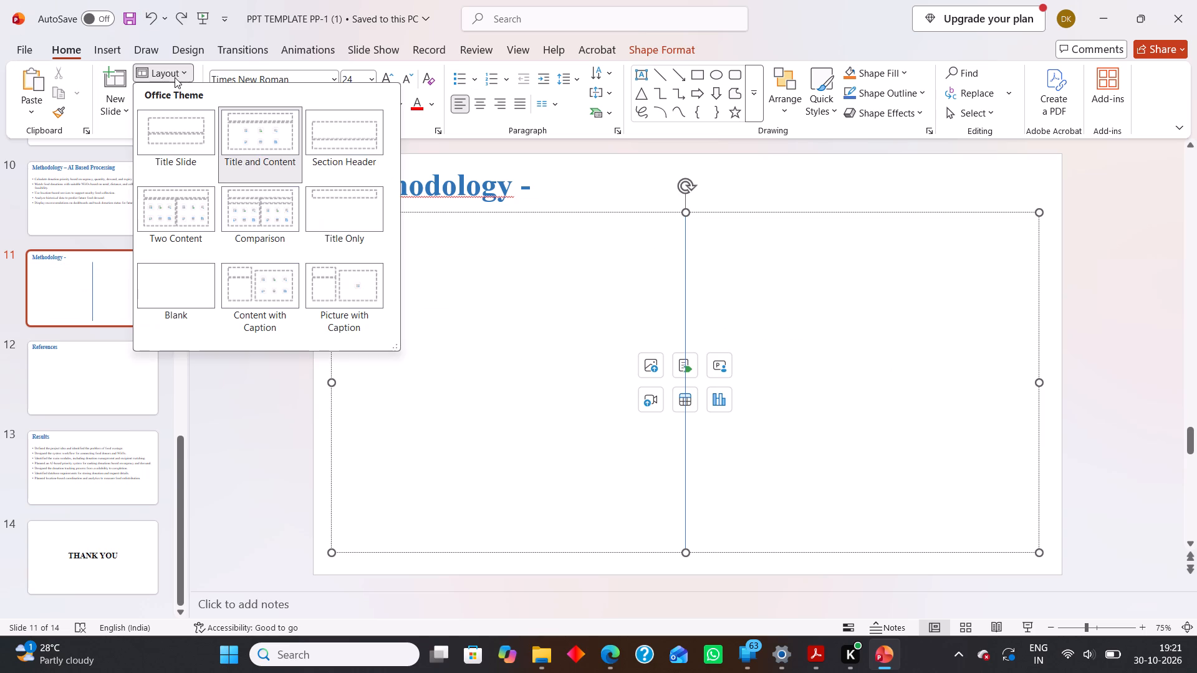
pyautogui.click(175, 77)
pyautogui.click(175, 77)
pyautogui.click(185, 196)
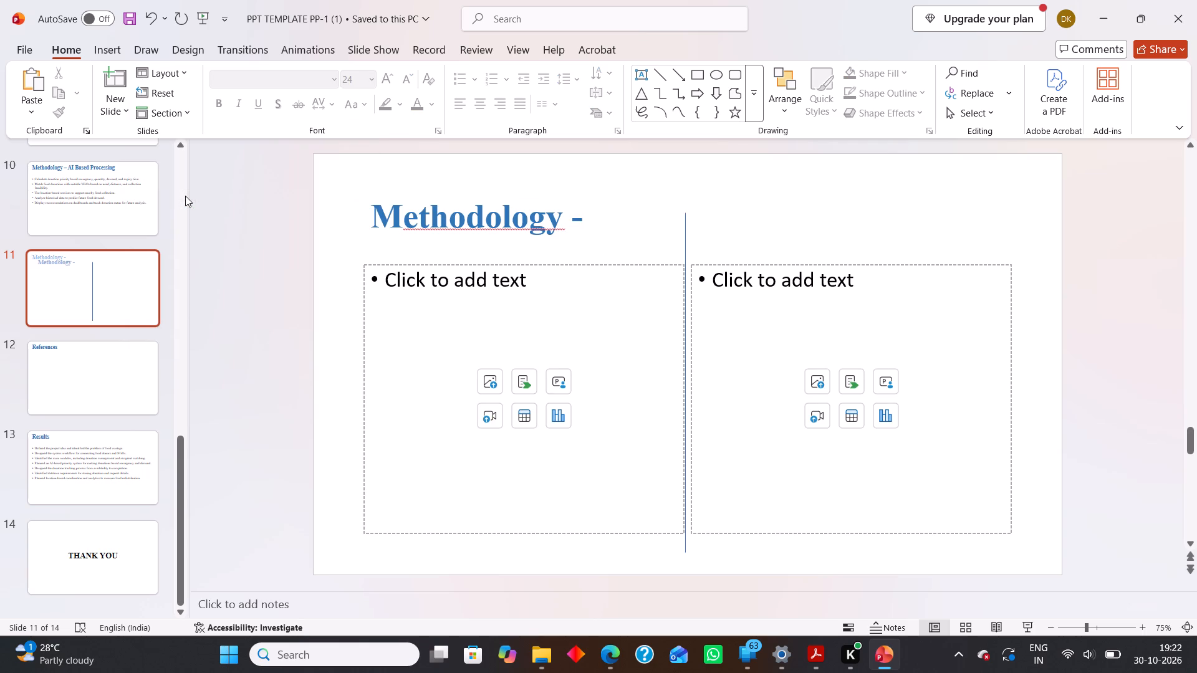
# Paste the copied FRONTEND & BACKEND heading and bullets from ChatGPT into slide 11's left content placeholder.
pyautogui.click(649, 333)
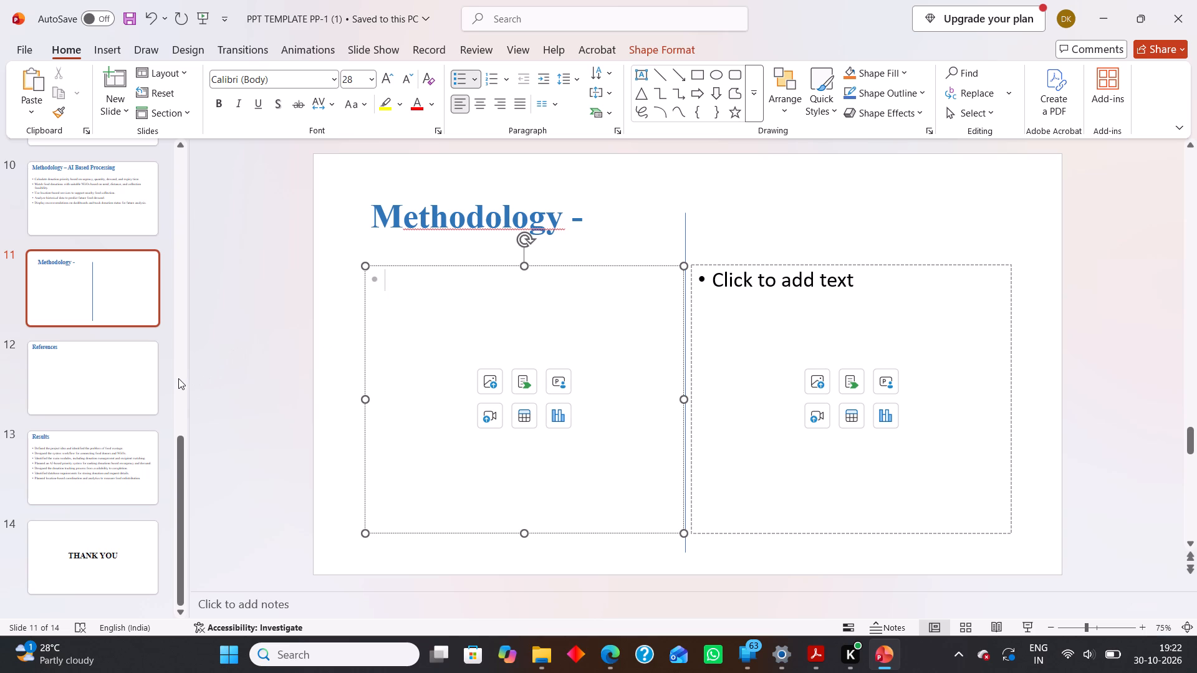
pyautogui.hotkey('alt', 'Tab')
pyautogui.hotkey('alt', 'Tab')
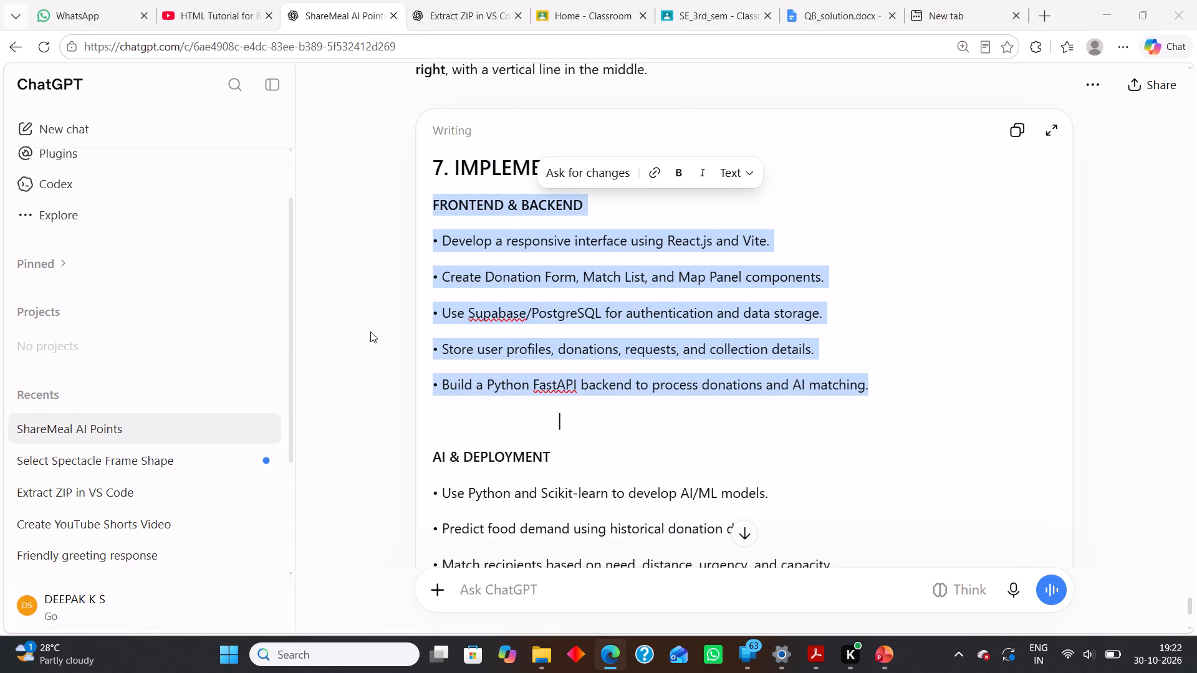
pyautogui.hotkey('ctrl', 'v')
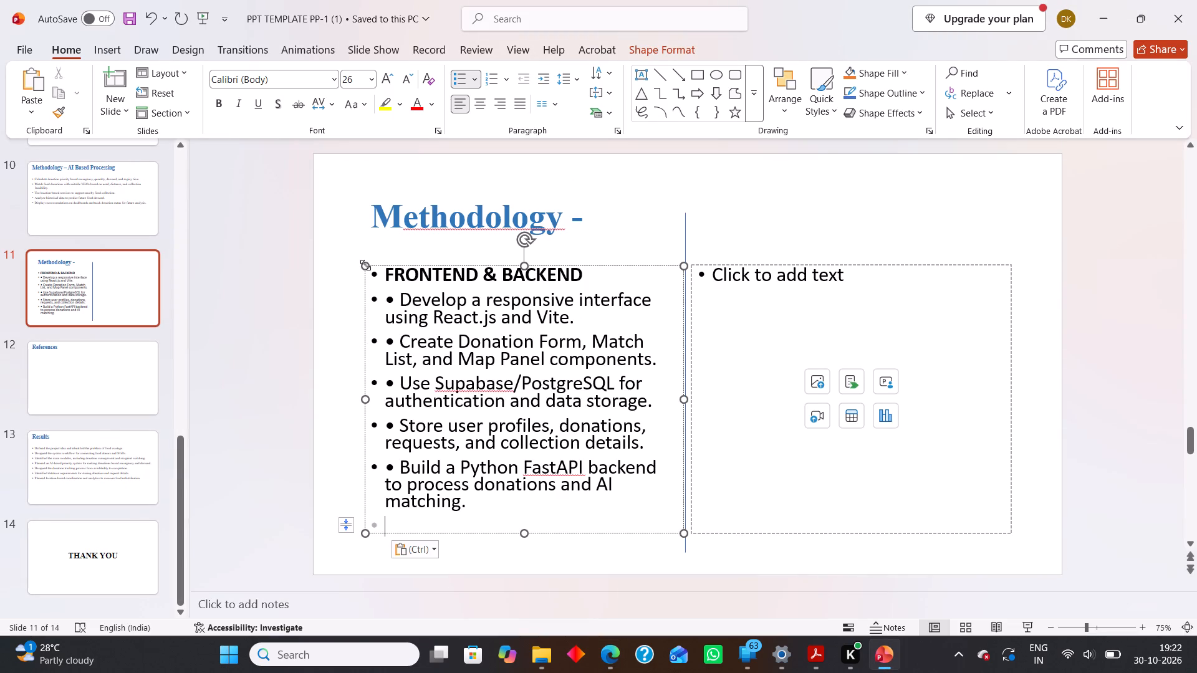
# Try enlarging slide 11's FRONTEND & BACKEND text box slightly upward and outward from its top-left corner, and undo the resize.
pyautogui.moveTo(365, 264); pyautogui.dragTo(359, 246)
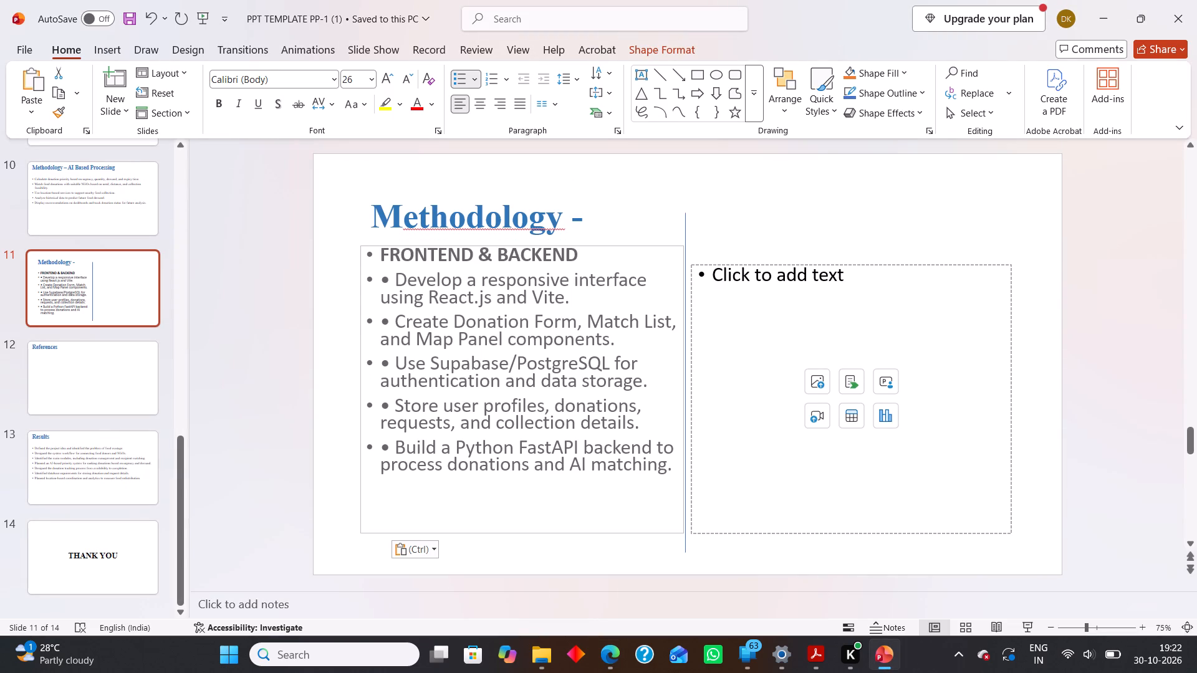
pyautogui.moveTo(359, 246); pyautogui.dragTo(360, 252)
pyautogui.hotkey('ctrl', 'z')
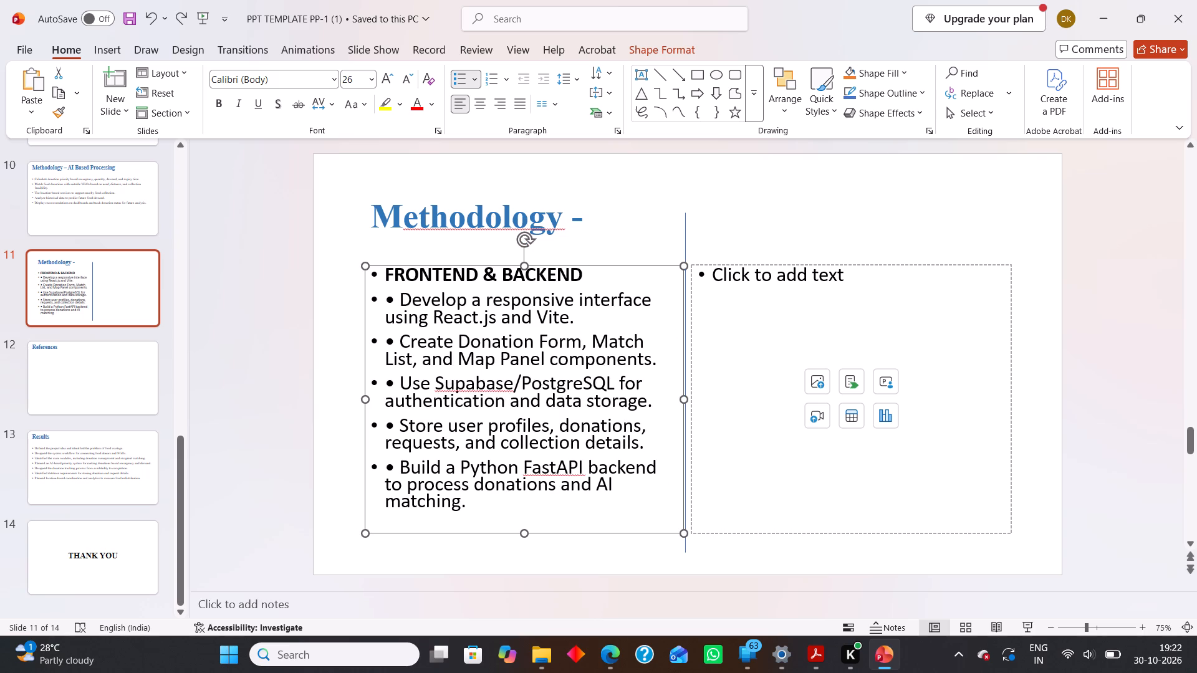
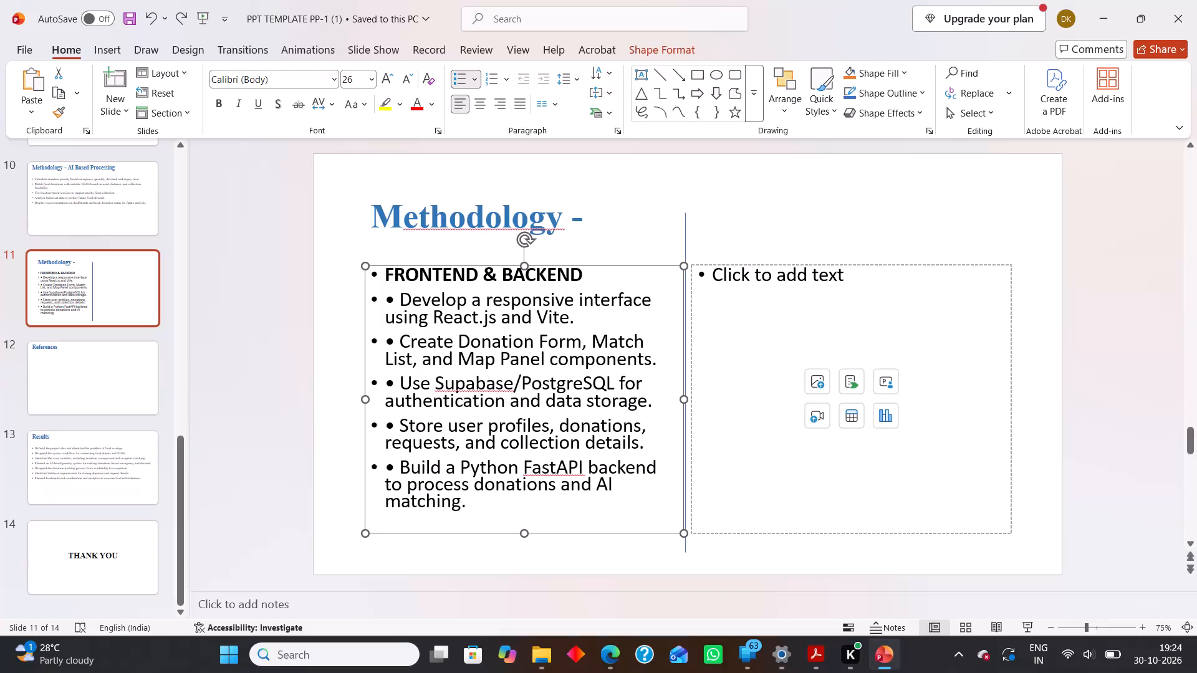
# Set the font of all the FRONTEND & BACKEND text on slide 11 to Times New Roman.
pyautogui.moveTo(486, 500); pyautogui.dragTo(362, 275)
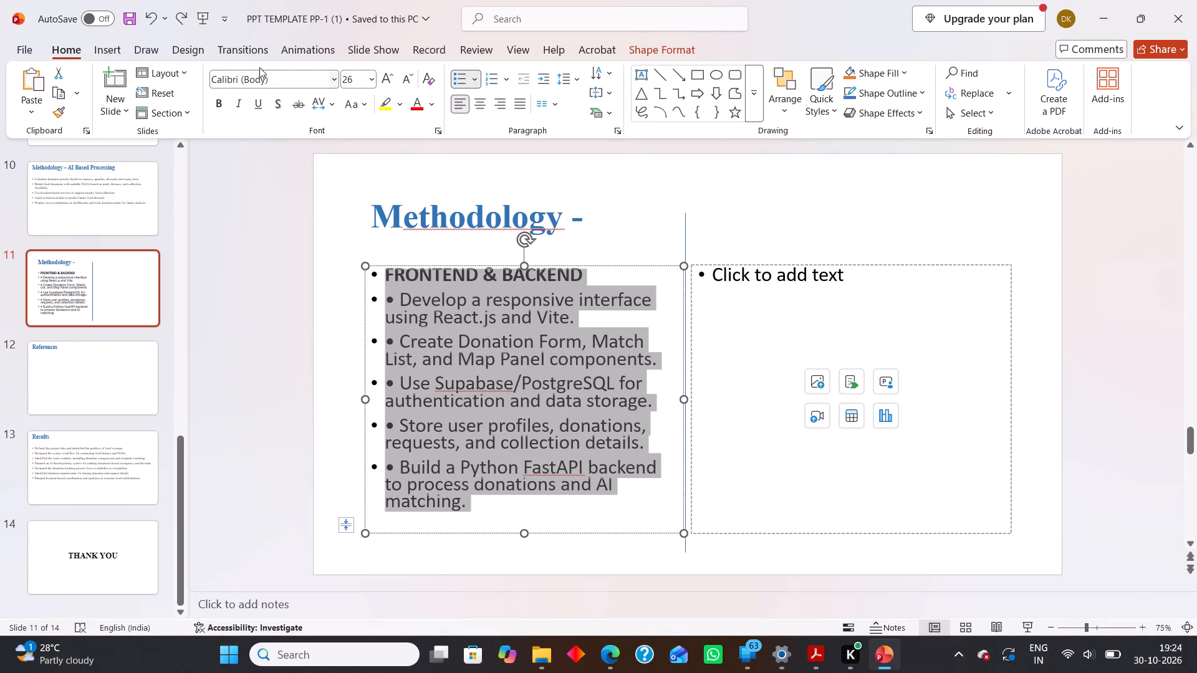
pyautogui.click(332, 80)
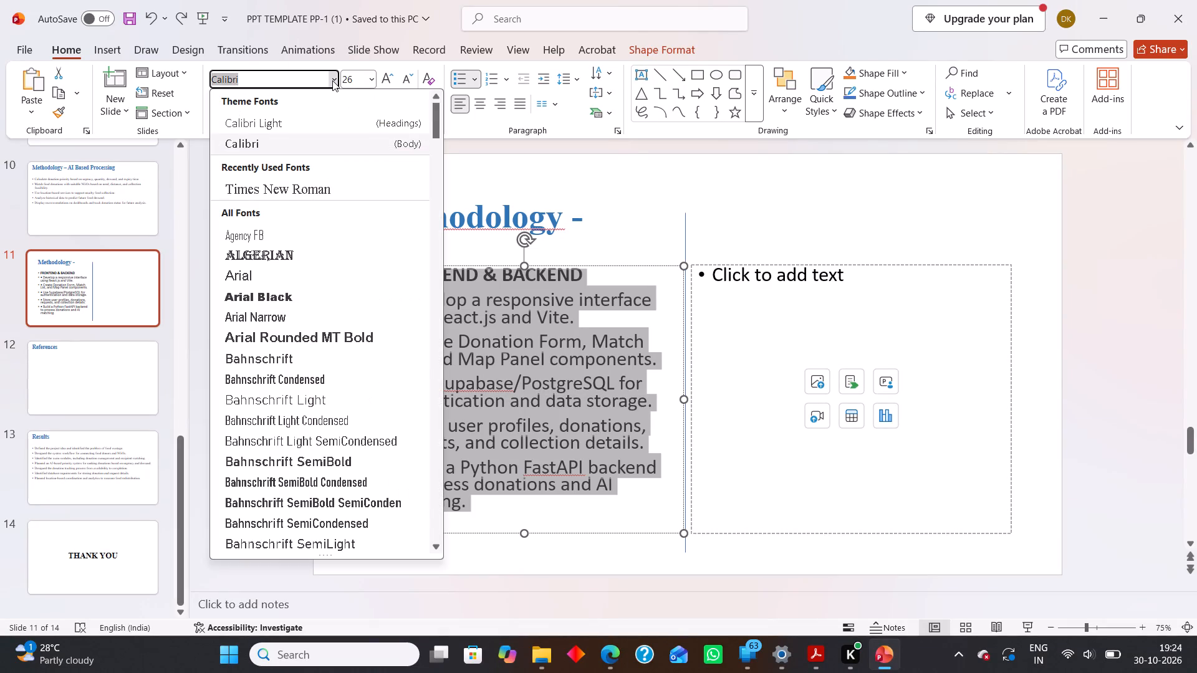
pyautogui.click(282, 194)
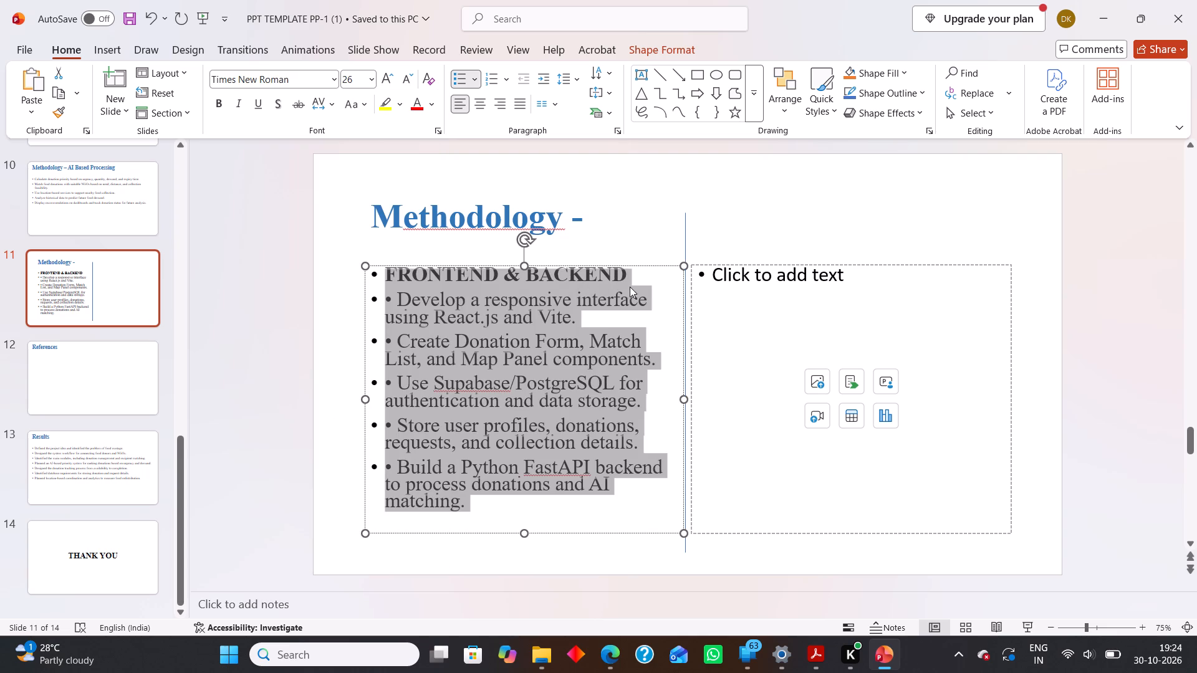
pyautogui.click(601, 363)
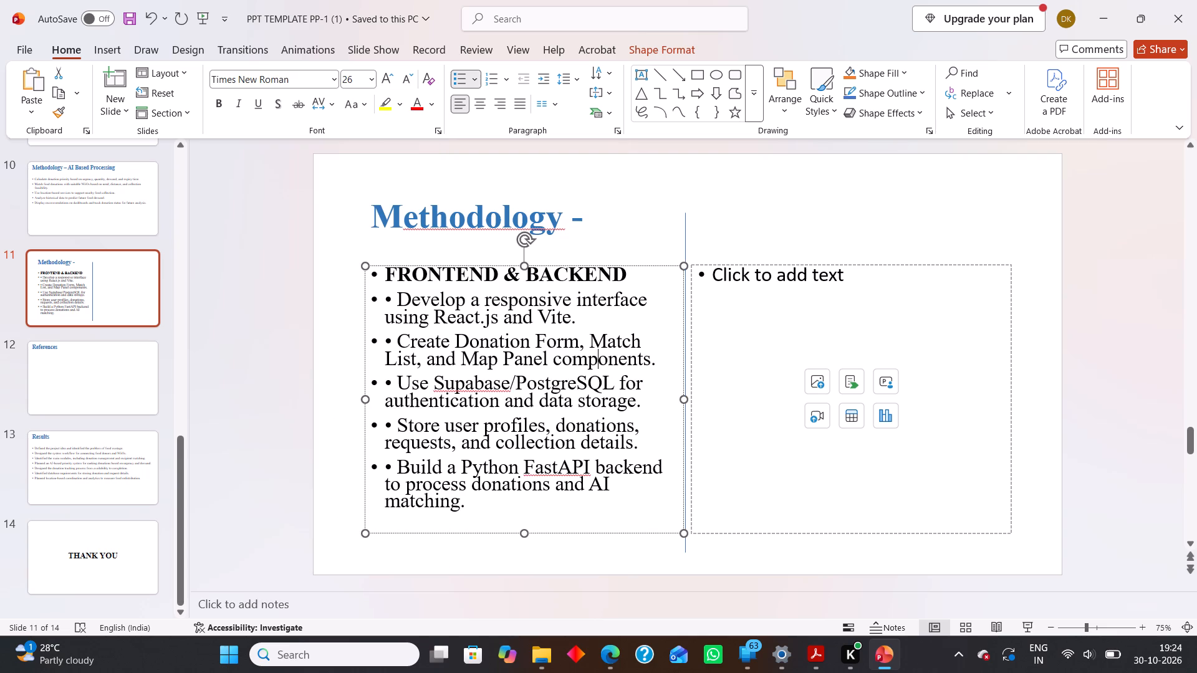
# Set the five points under the FRONTEND & BACKEND heading to font size 24.
pyautogui.moveTo(473, 516); pyautogui.dragTo(371, 349)
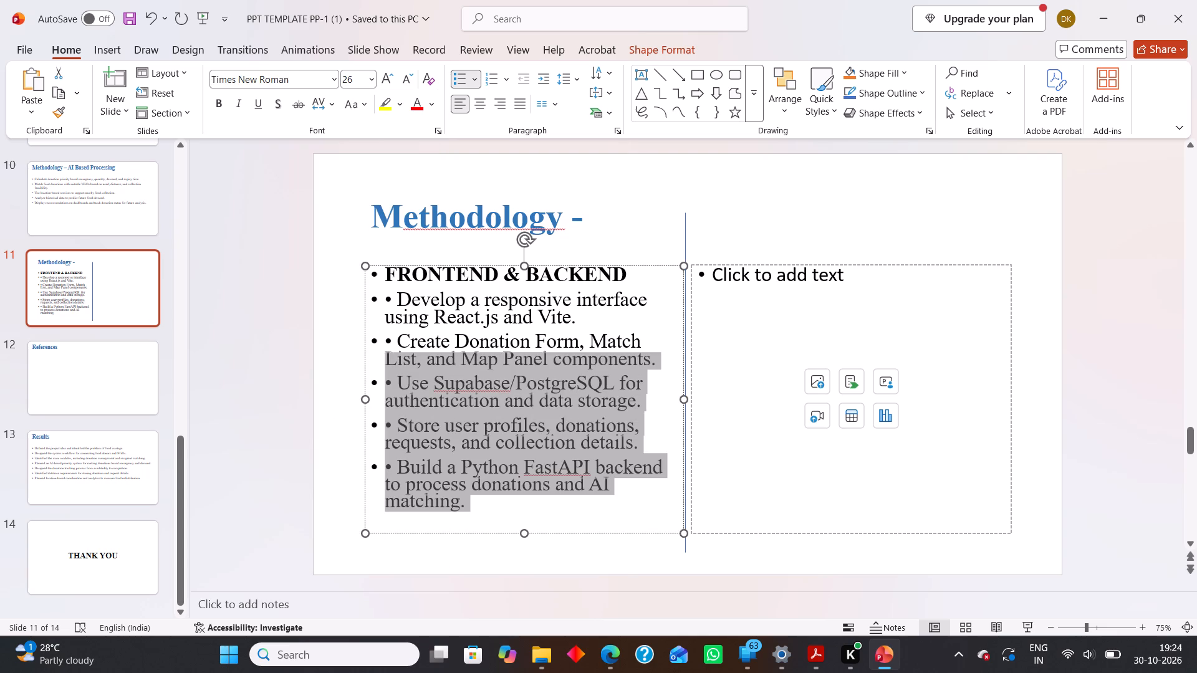
pyautogui.moveTo(371, 349); pyautogui.dragTo(377, 302)
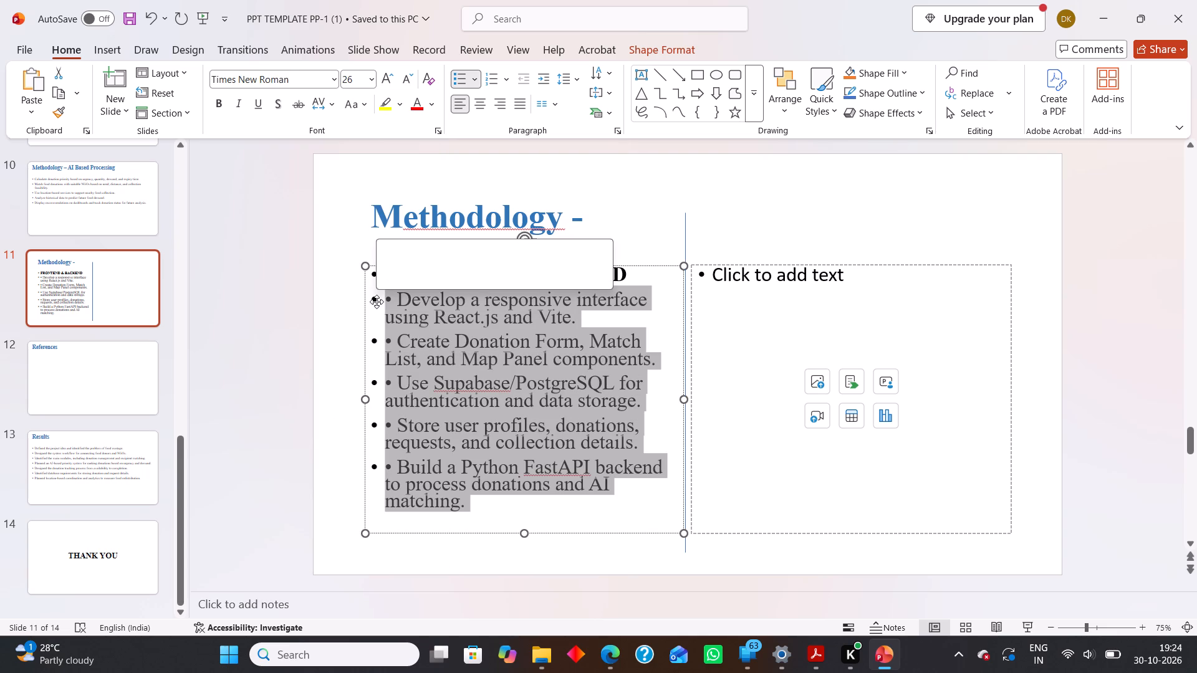
pyautogui.click(373, 78)
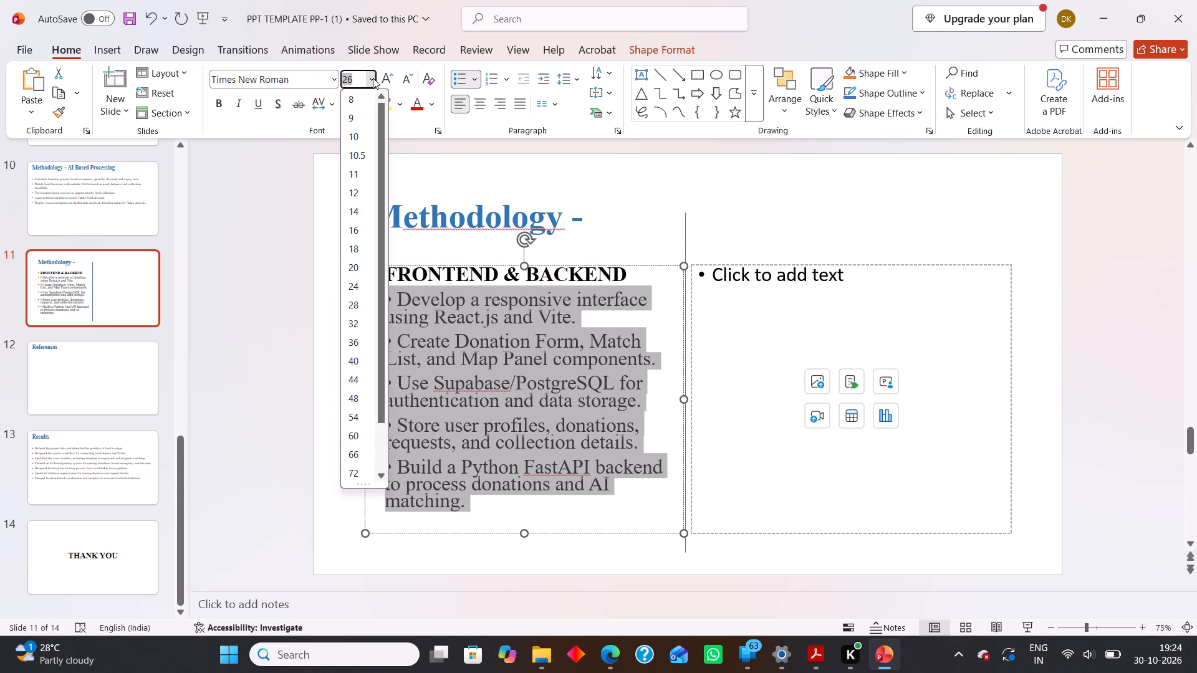
pyautogui.click(355, 289)
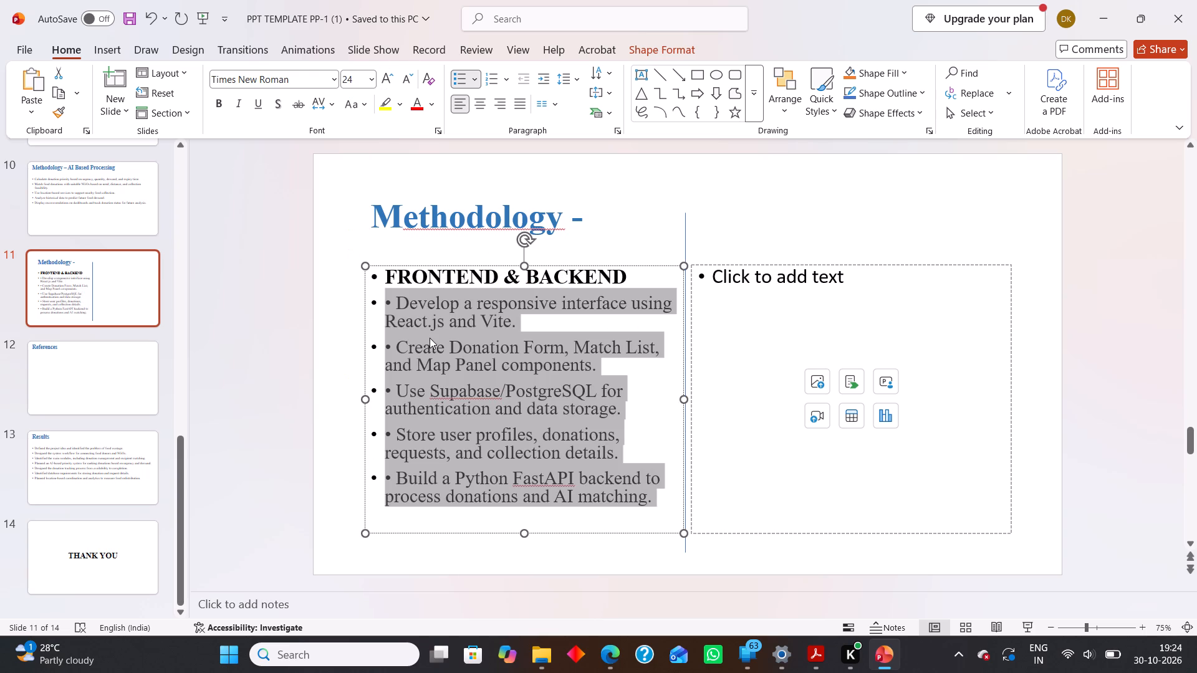
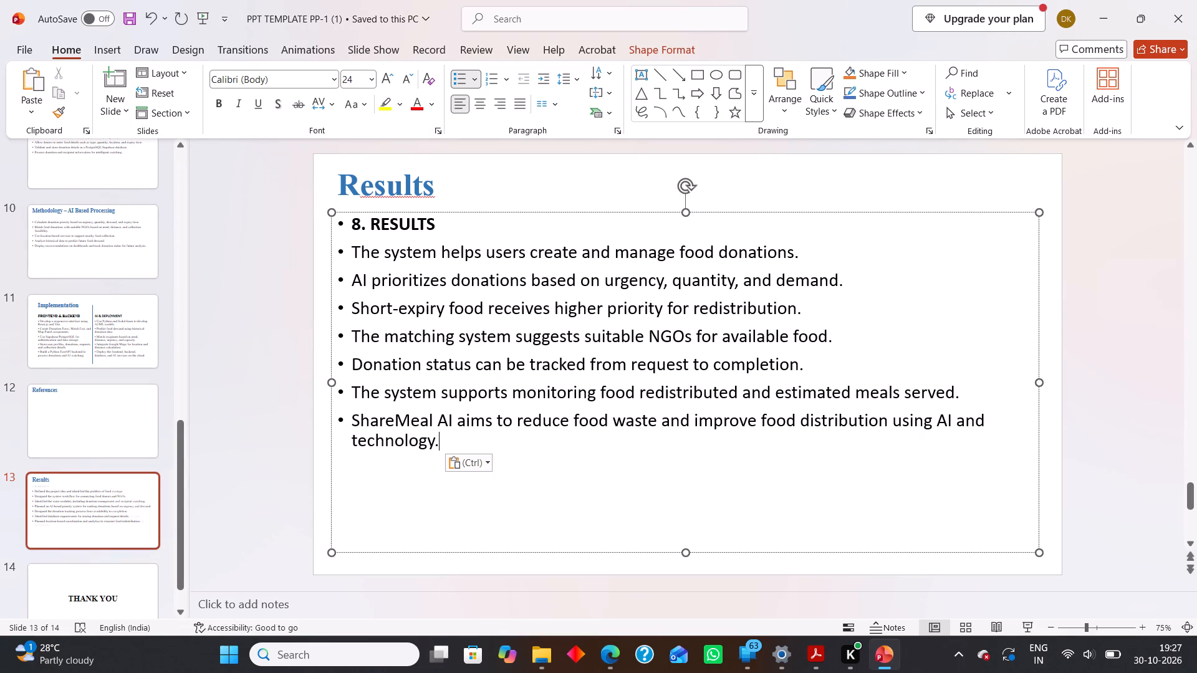
# Remove the pasted "8. RESULTS" line from the Results slide and insert an empty line above the first point.
pyautogui.moveTo(438, 226); pyautogui.dragTo(322, 222)
pyautogui.press('BackSpace')
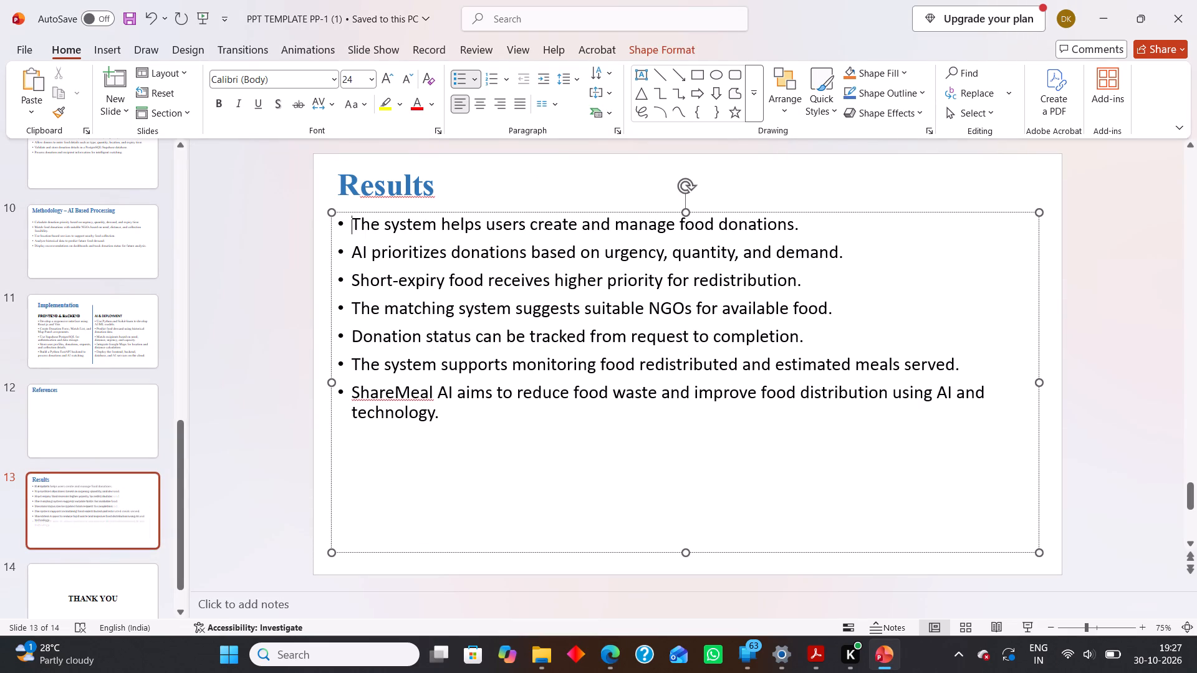
pyautogui.click(322, 222)
pyautogui.press('Return')
pyautogui.click(355, 238)
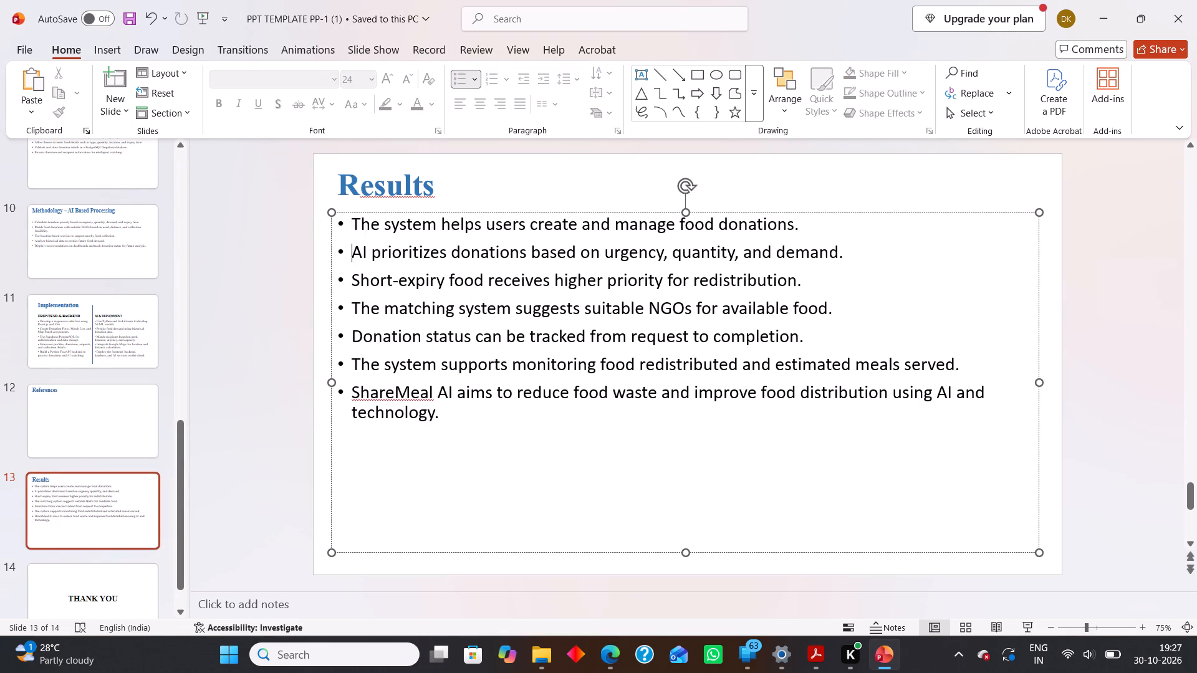
pyautogui.click(348, 219)
pyautogui.press('Return')
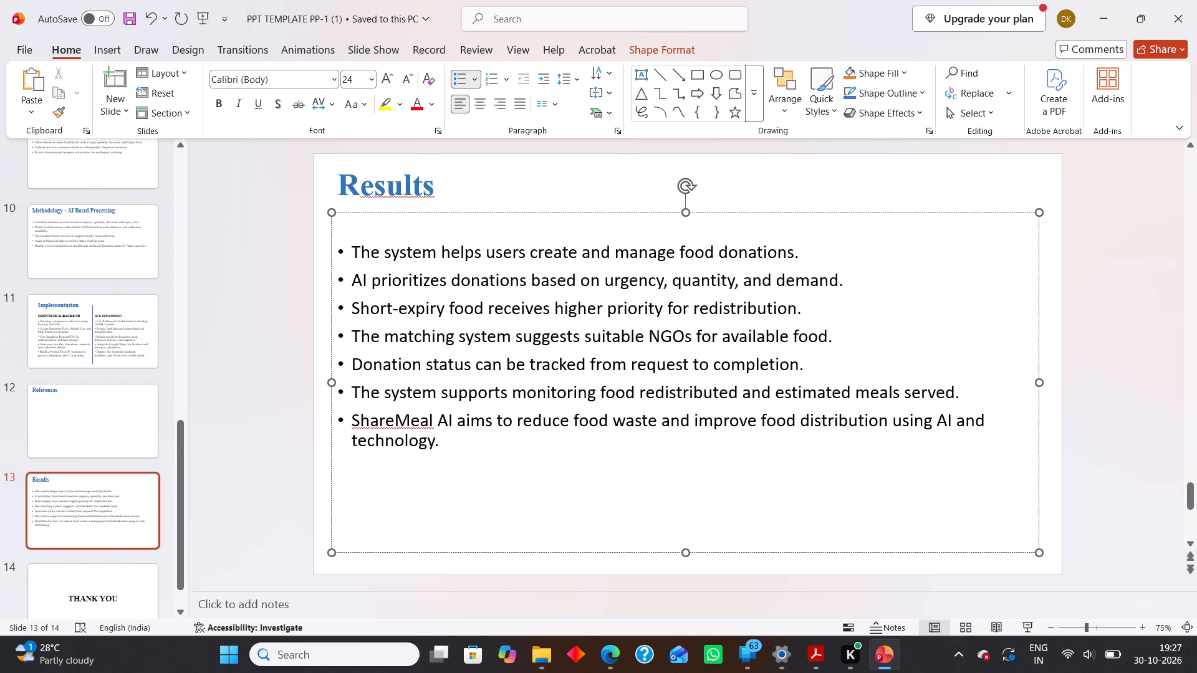
# Set the font of all body text on the Results slide to Times New Roman.
pyautogui.click(403, 343)
pyautogui.hotkey('ctrl', 'a')
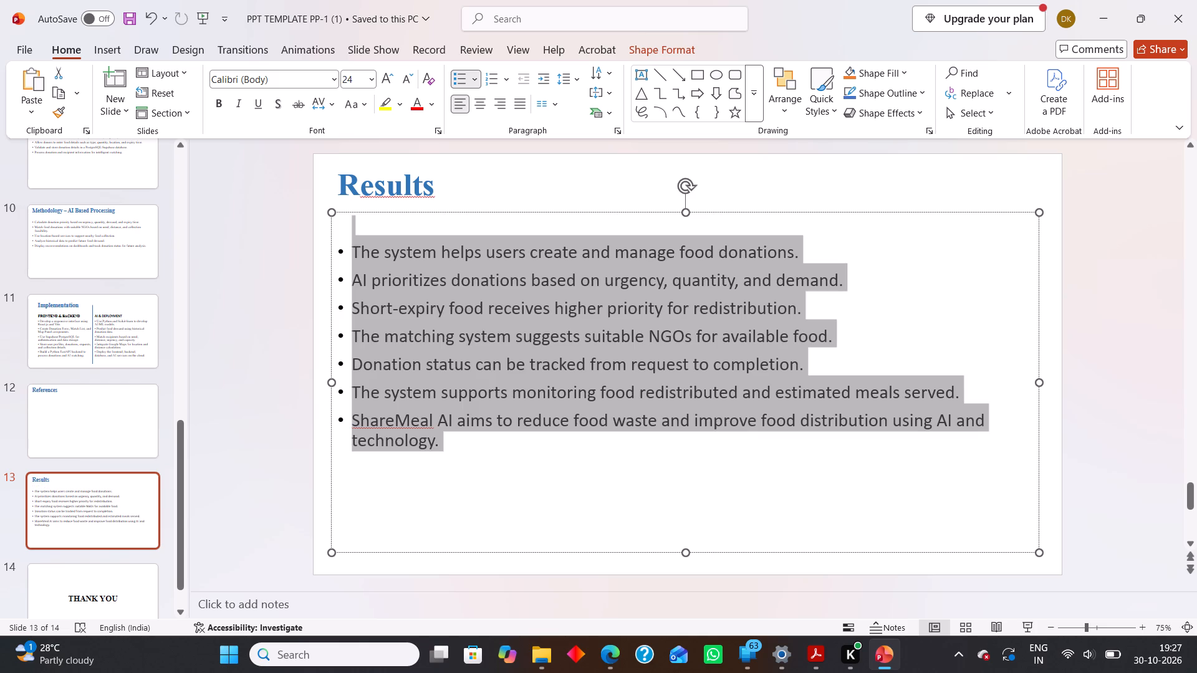
pyautogui.click(332, 82)
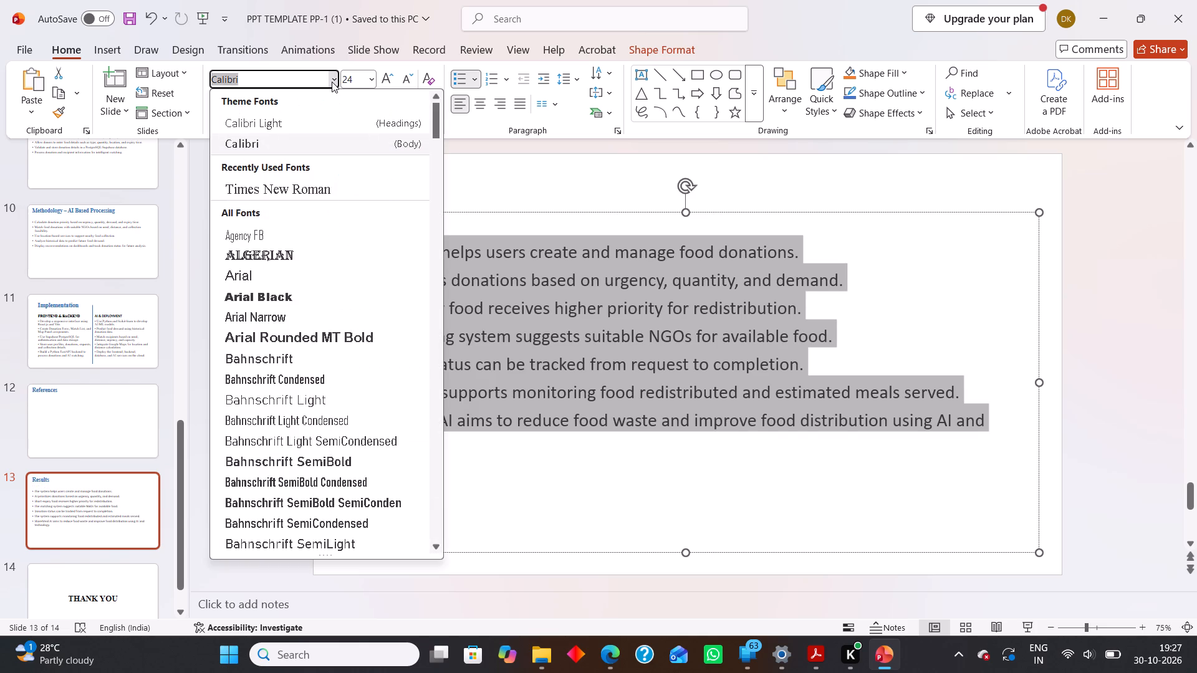
pyautogui.click(292, 184)
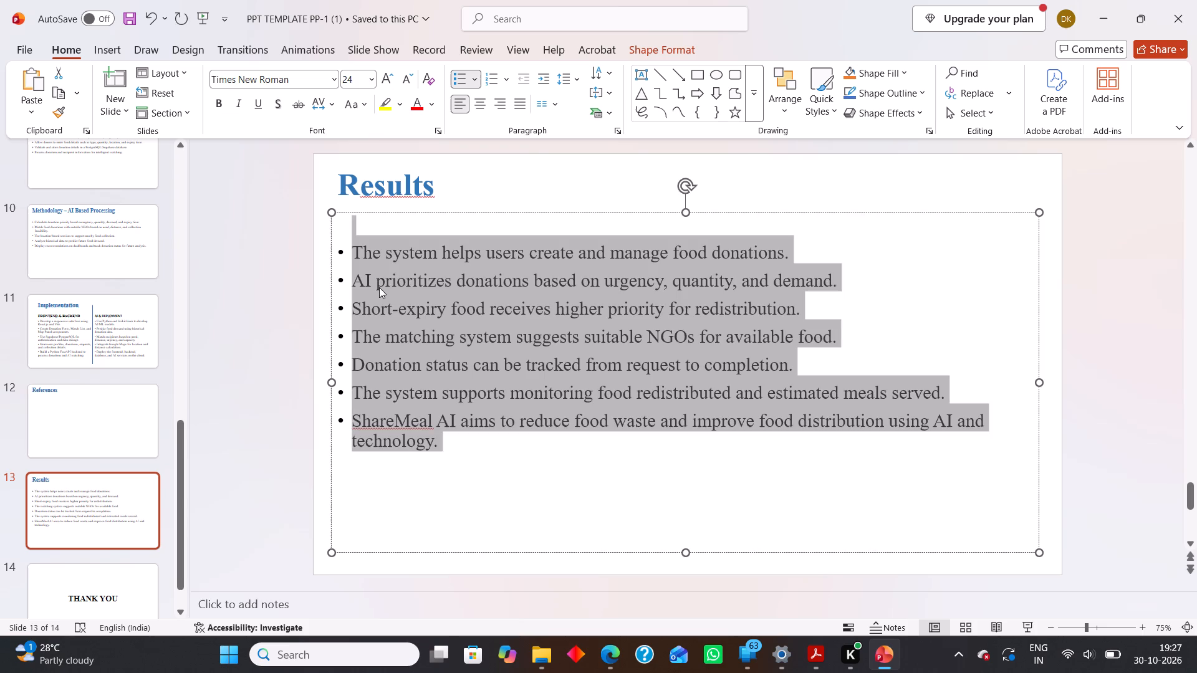
pyautogui.click(379, 287)
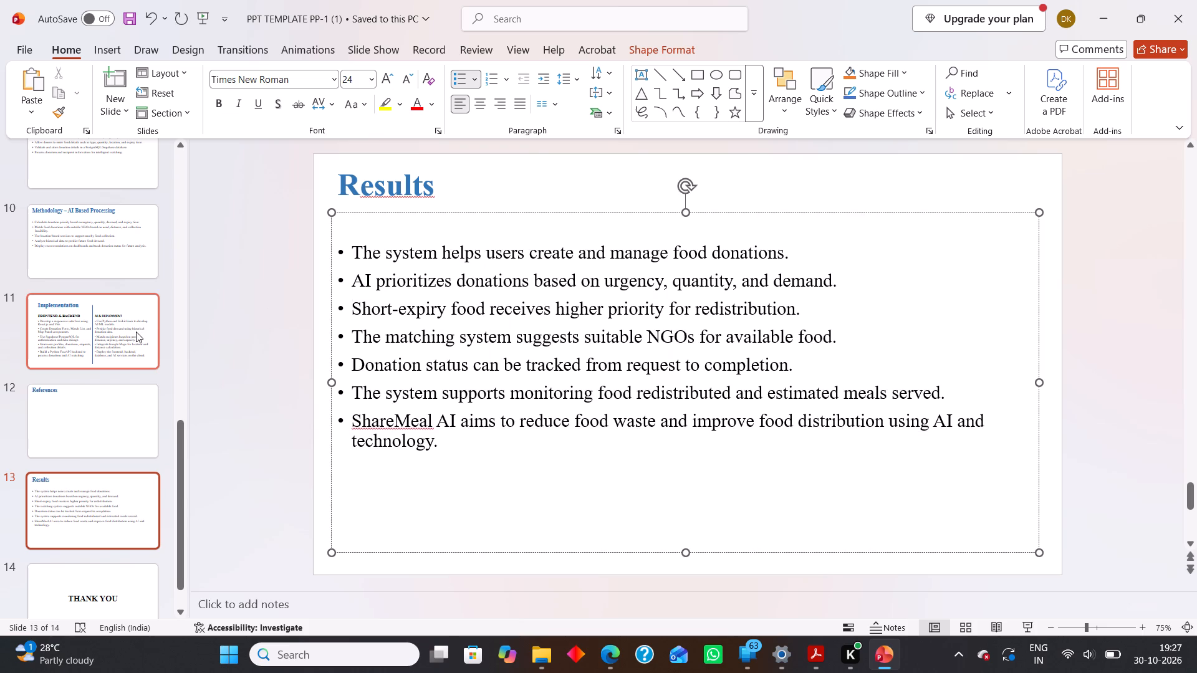
# Delete the empty References slide 12.
pyautogui.click(95, 599)
pyautogui.click(99, 409)
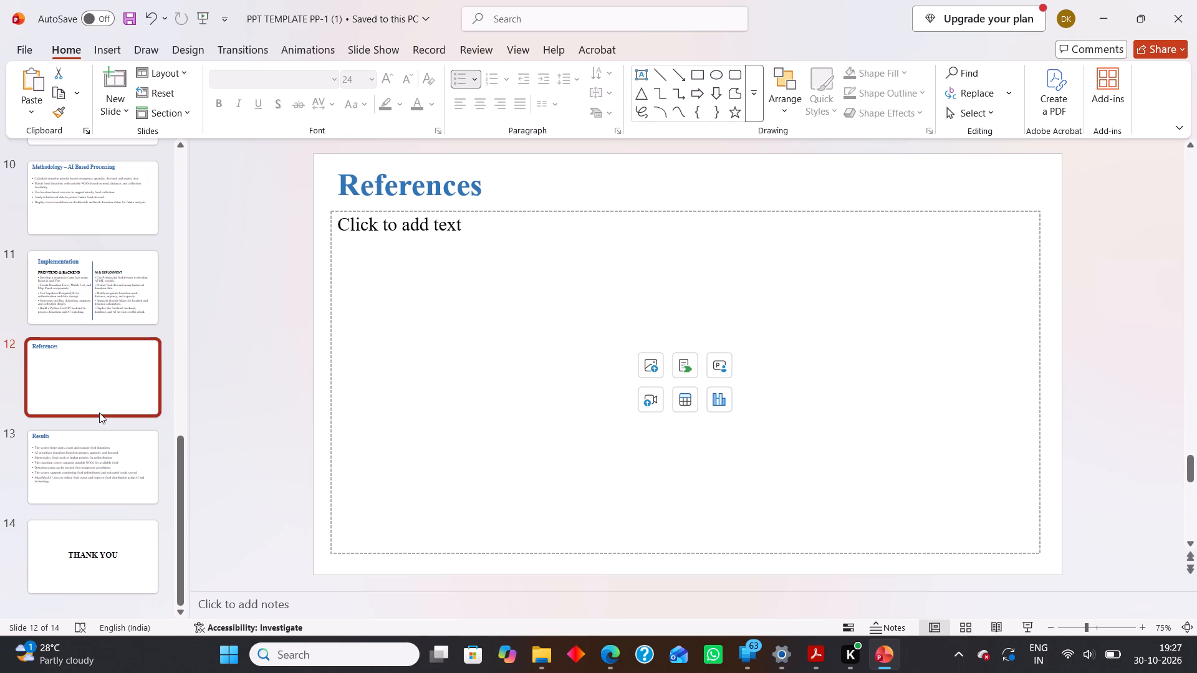
pyautogui.scroll(1, 99, 413)
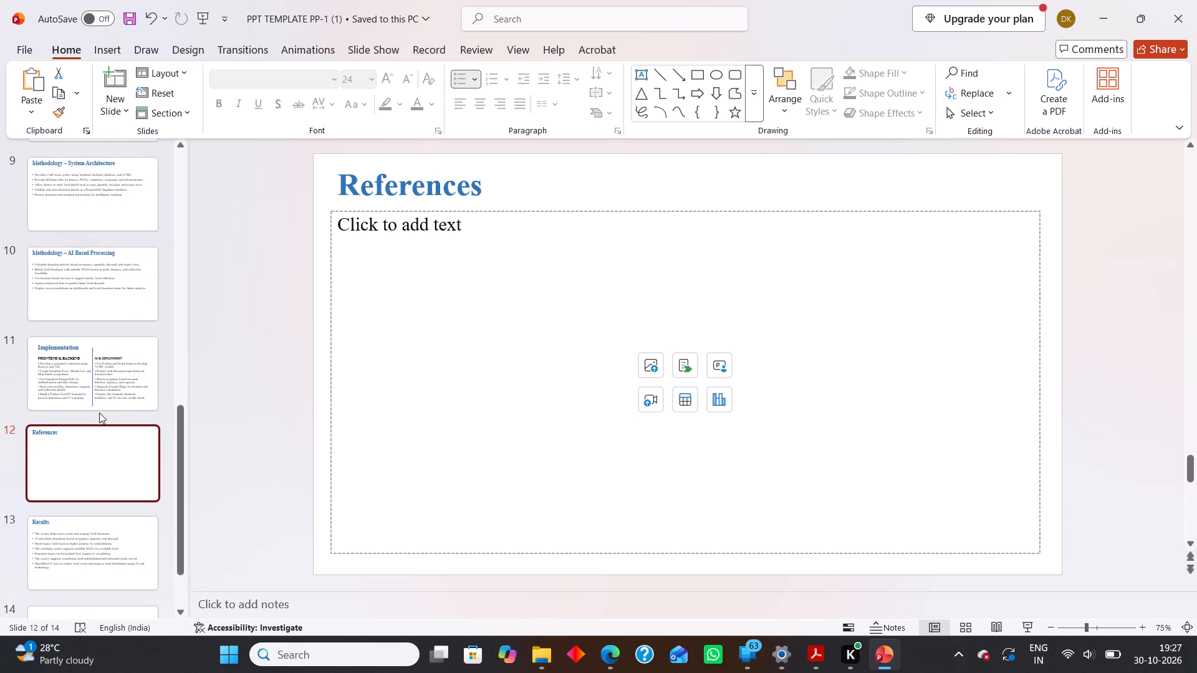
pyautogui.rightClick(100, 452)
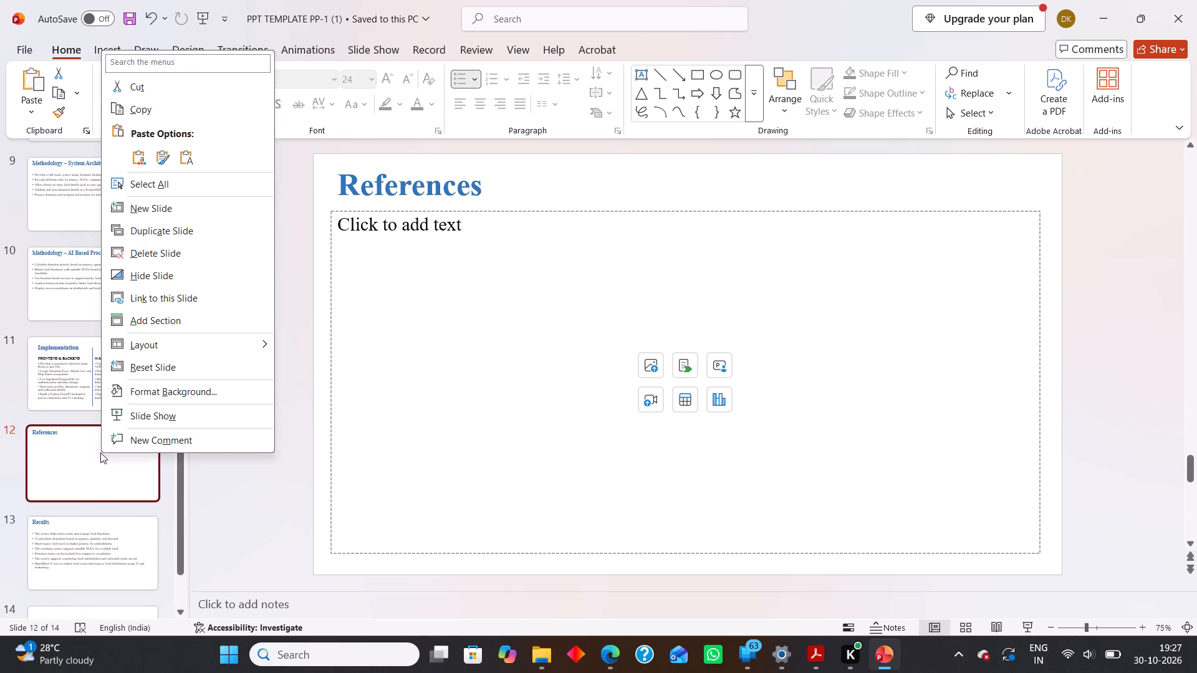
pyautogui.click(181, 247)
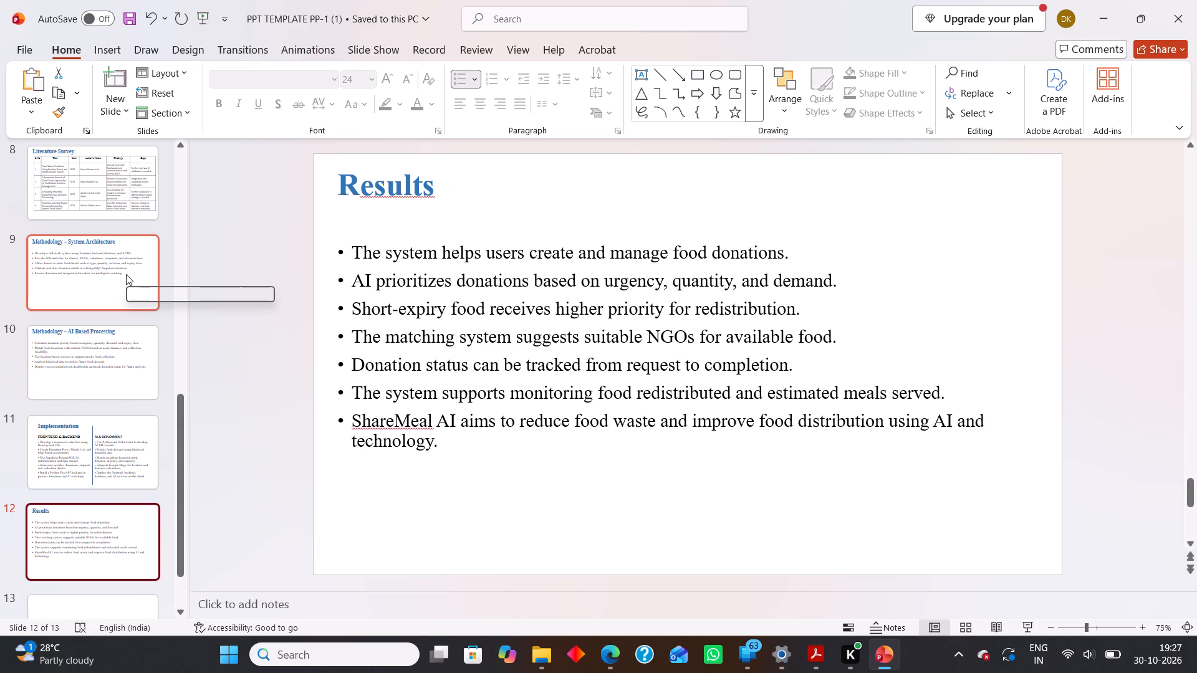
# Insert a Two Content slide after the Methodology – AI Based Processing slide, leaving its title empty.
pyautogui.click(115, 438)
pyautogui.click(107, 365)
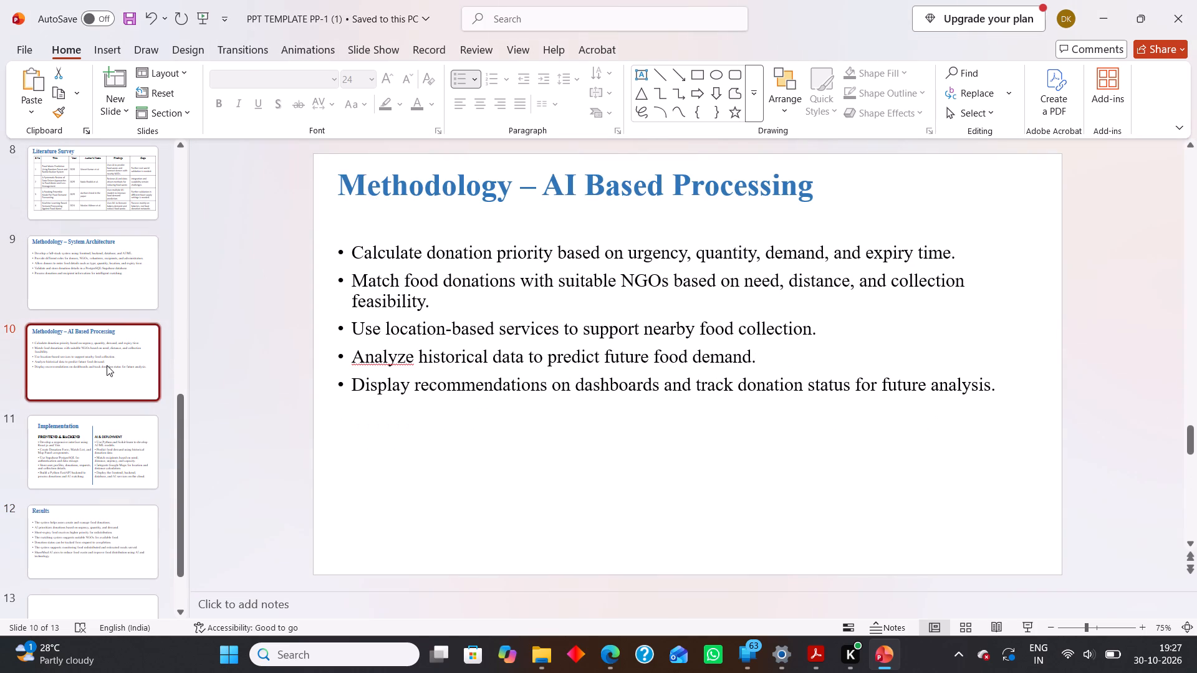
pyautogui.click(122, 101)
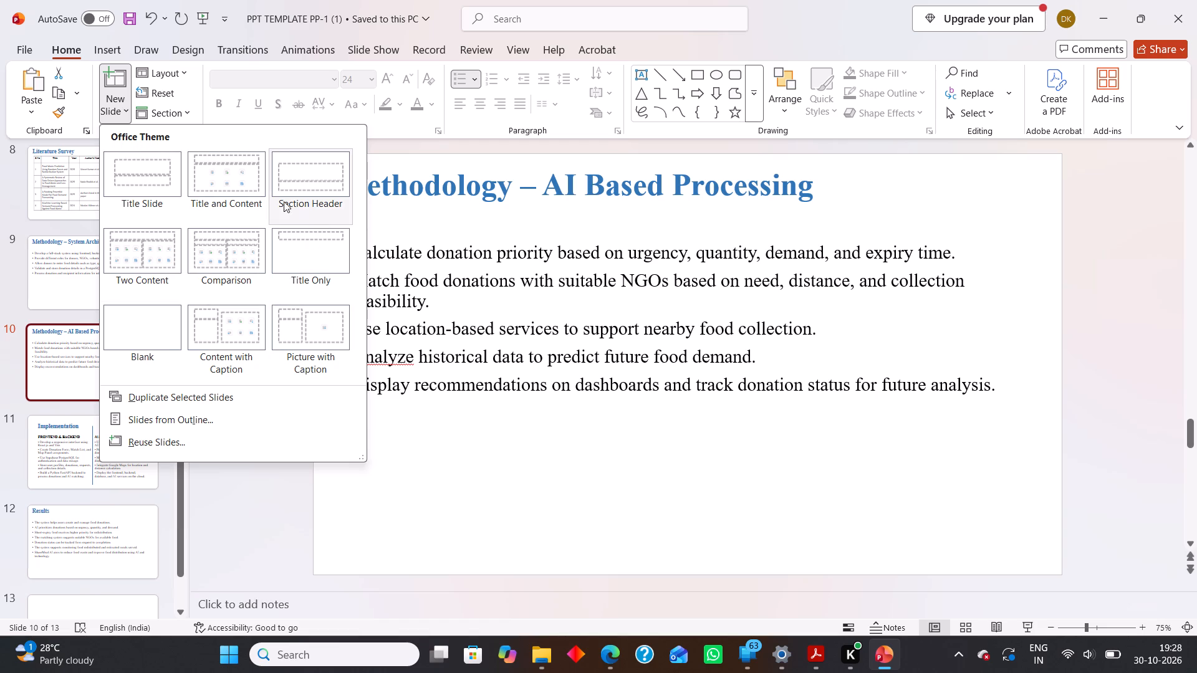
pyautogui.click(155, 259)
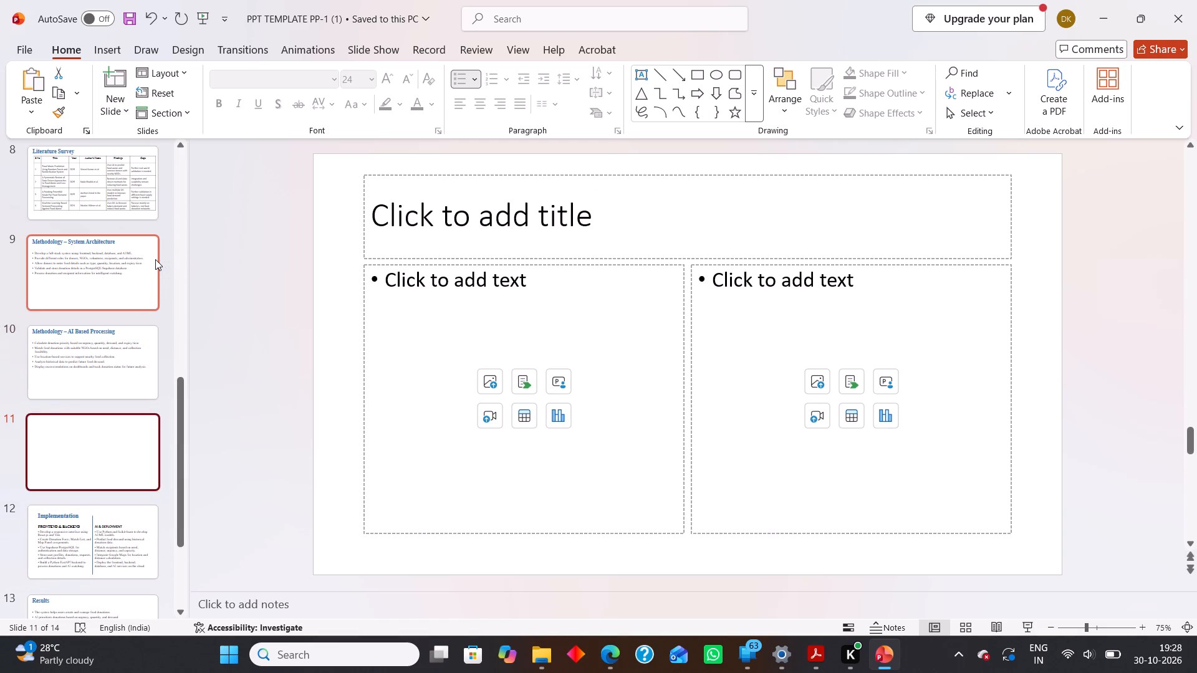
pyautogui.click(428, 222)
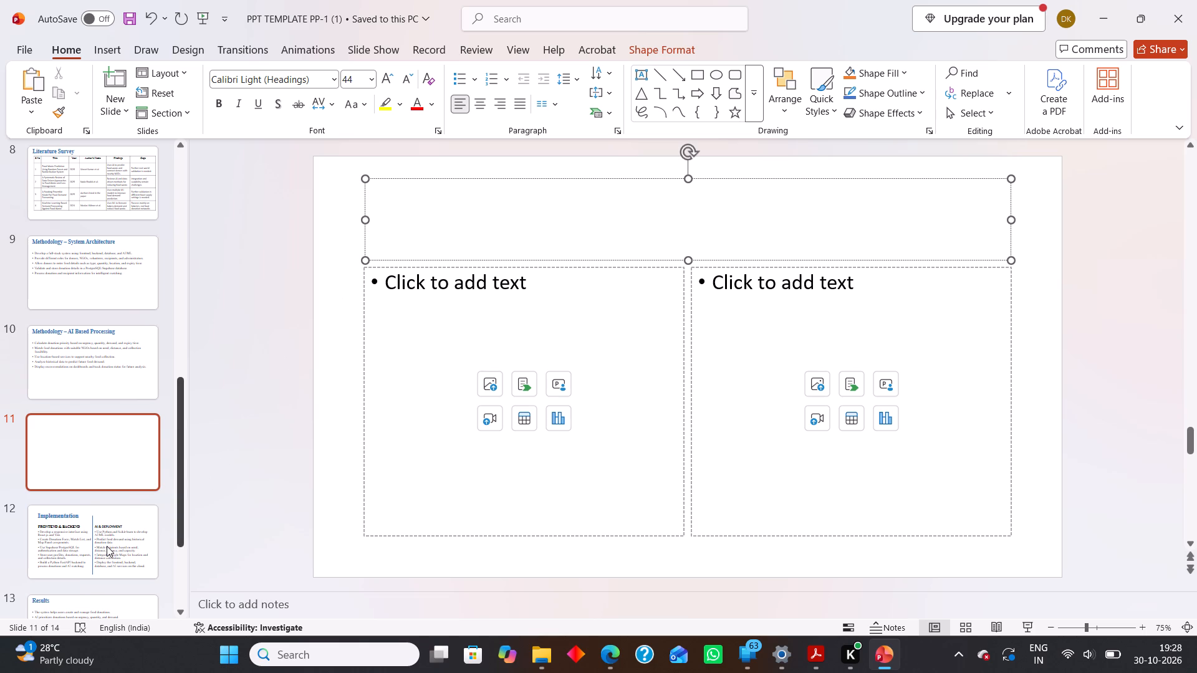
pyautogui.press('g')
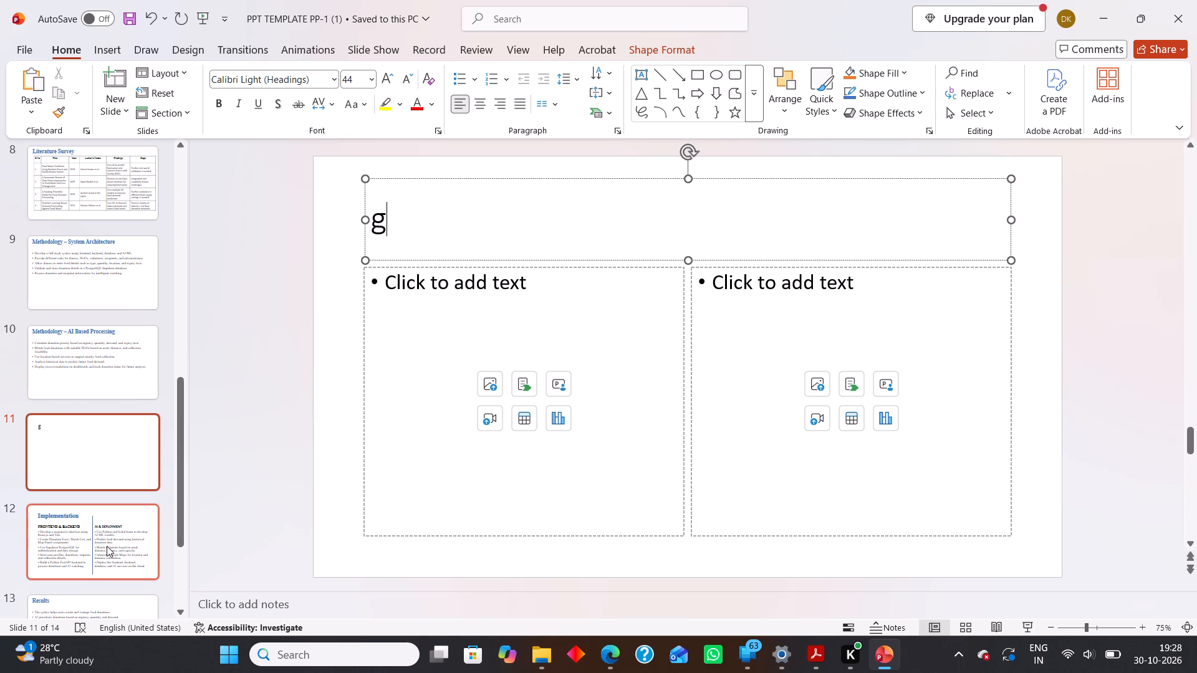
pyautogui.press('BackSpace')
pyautogui.press('BackSpace')
pyautogui.press('BackSpace')
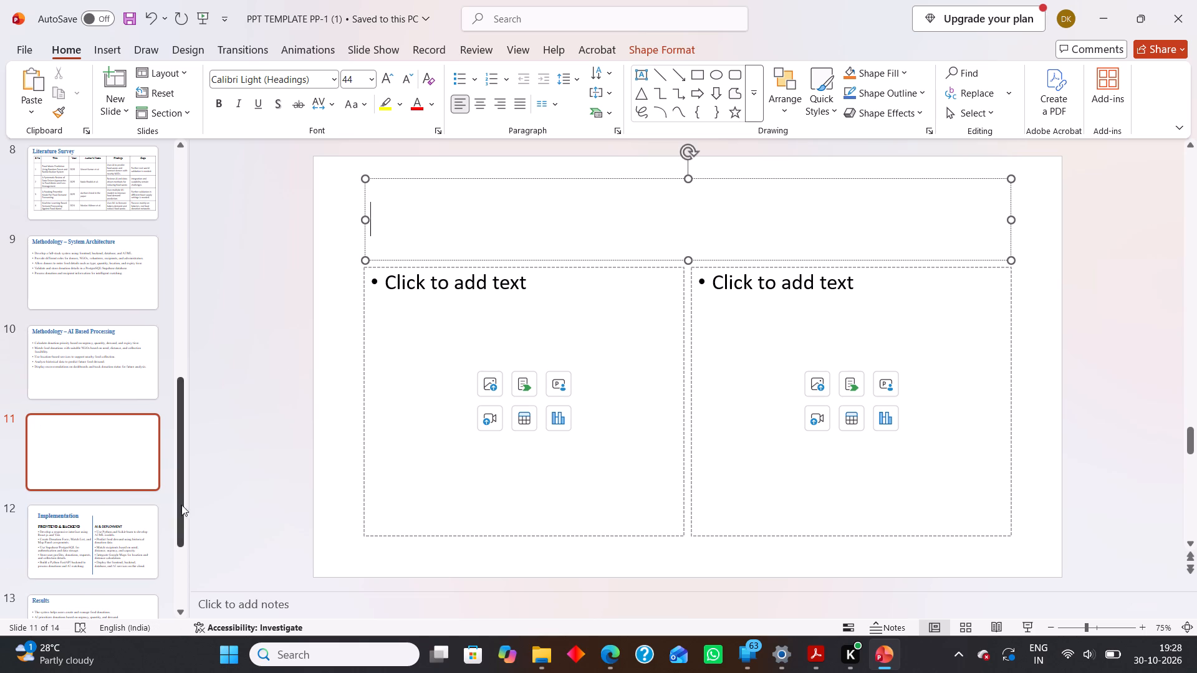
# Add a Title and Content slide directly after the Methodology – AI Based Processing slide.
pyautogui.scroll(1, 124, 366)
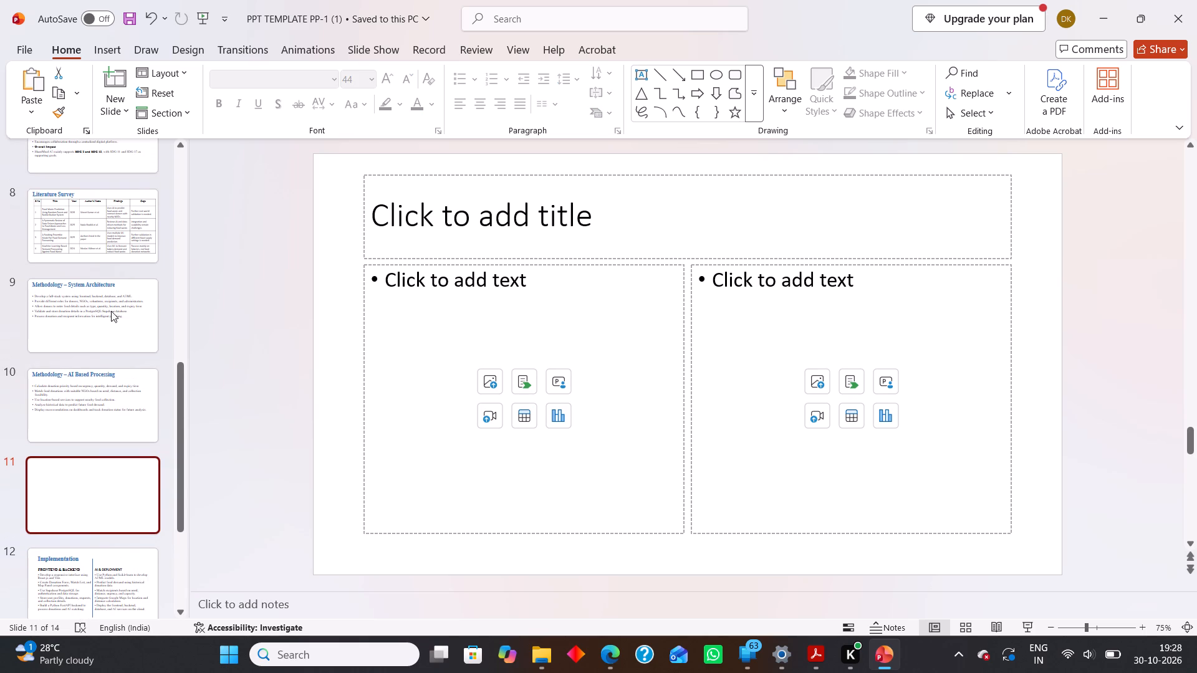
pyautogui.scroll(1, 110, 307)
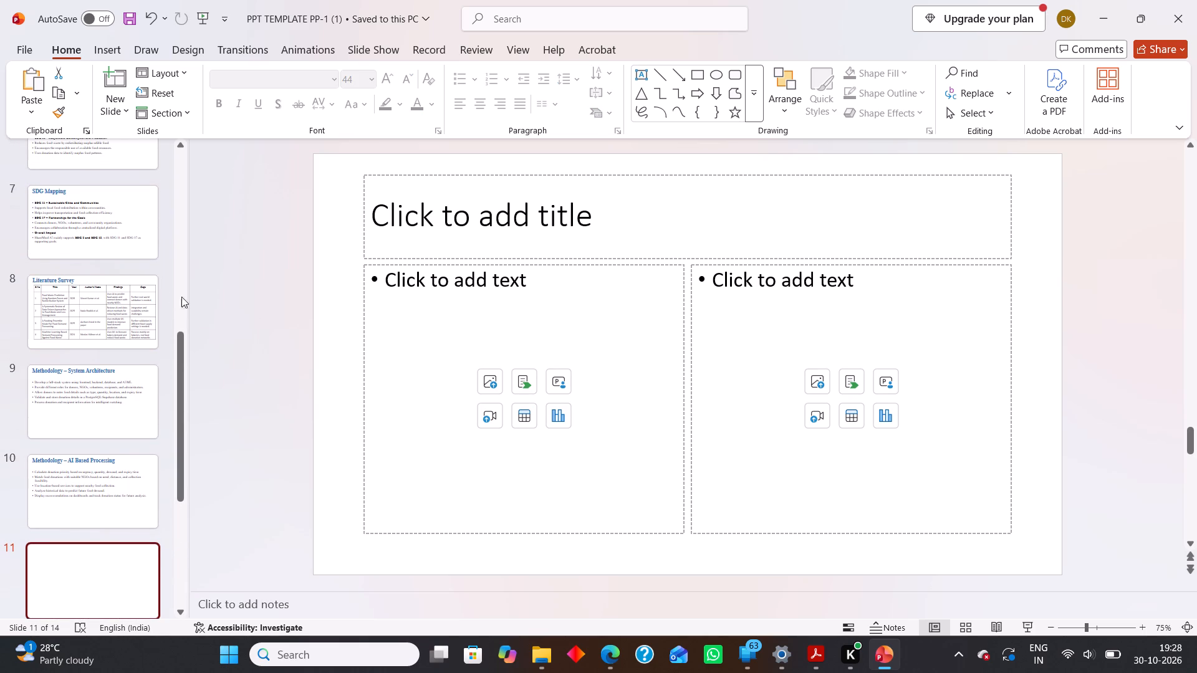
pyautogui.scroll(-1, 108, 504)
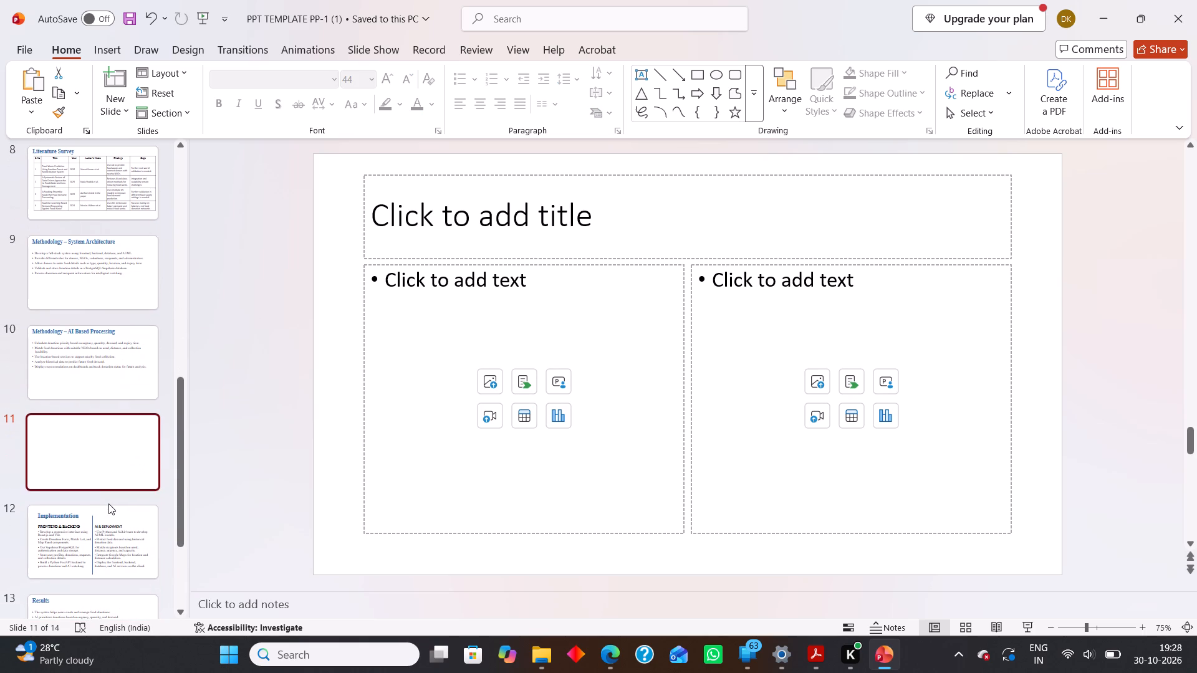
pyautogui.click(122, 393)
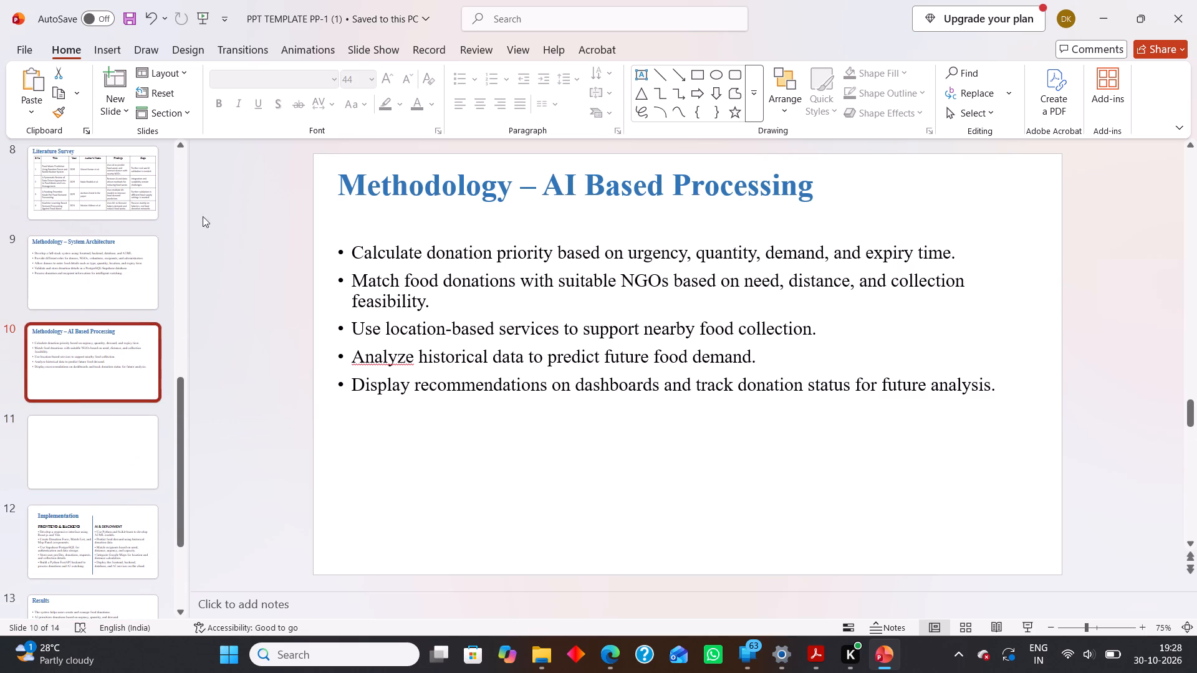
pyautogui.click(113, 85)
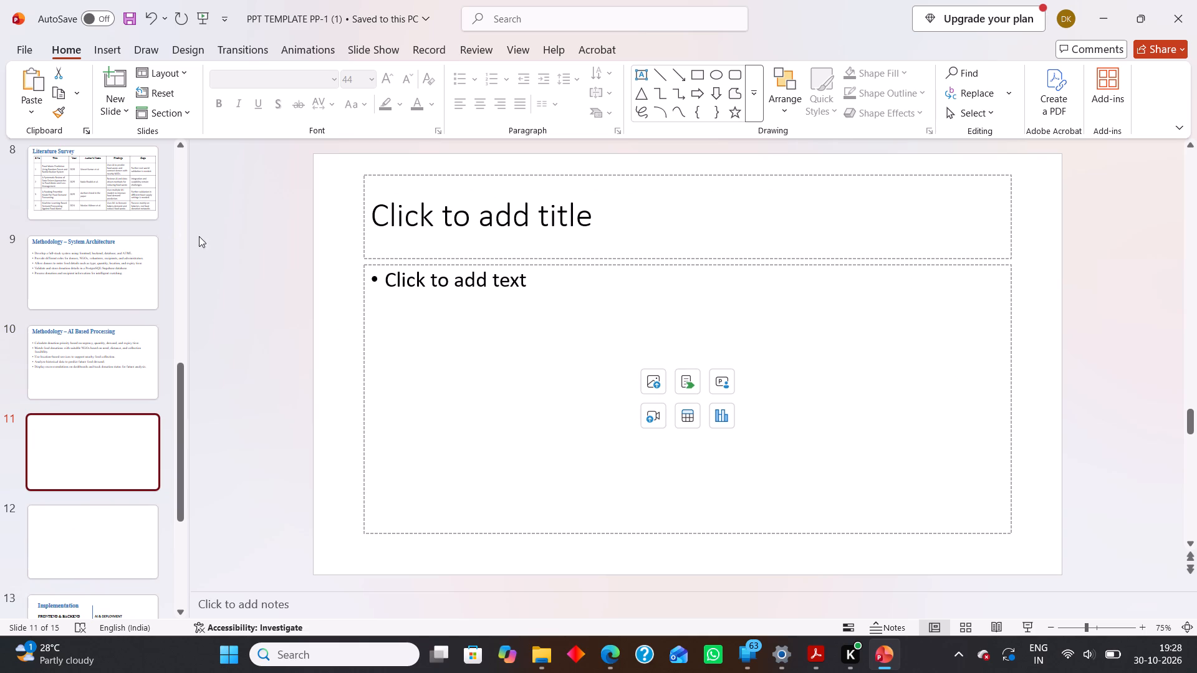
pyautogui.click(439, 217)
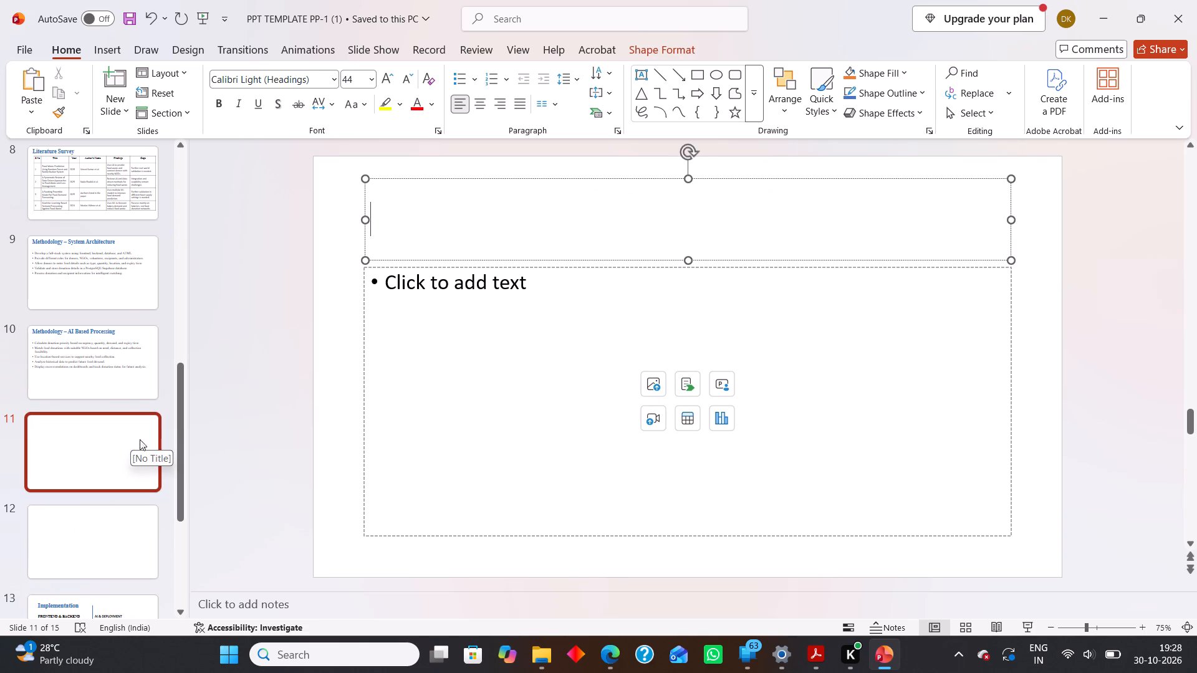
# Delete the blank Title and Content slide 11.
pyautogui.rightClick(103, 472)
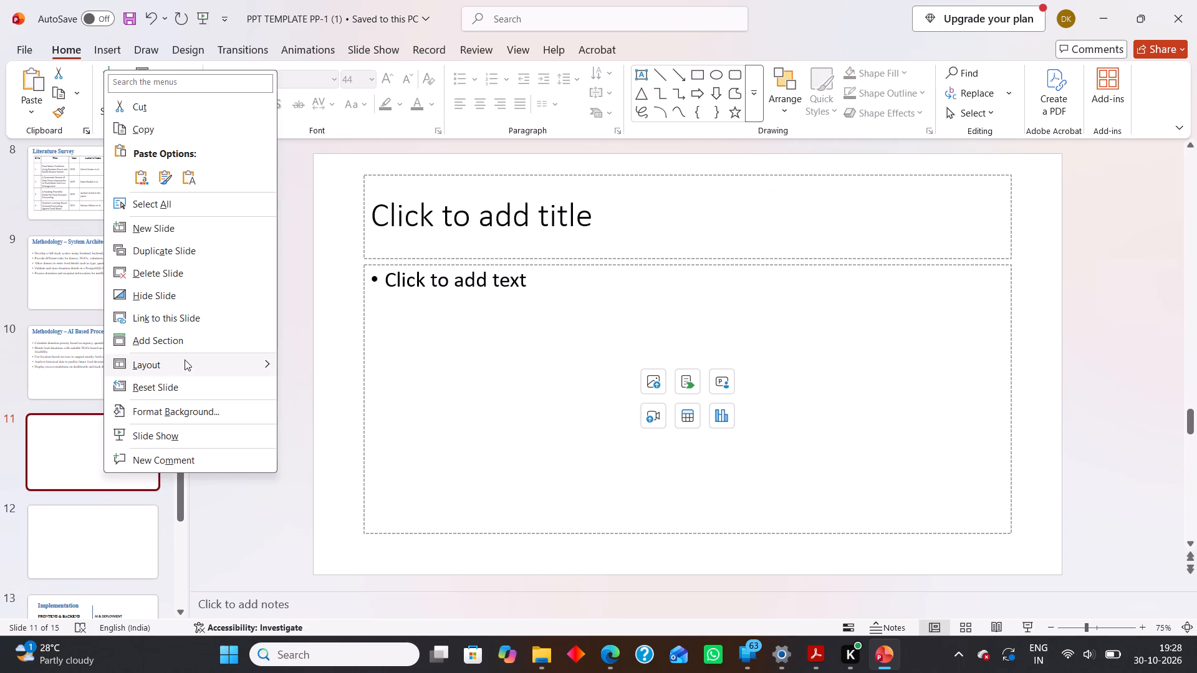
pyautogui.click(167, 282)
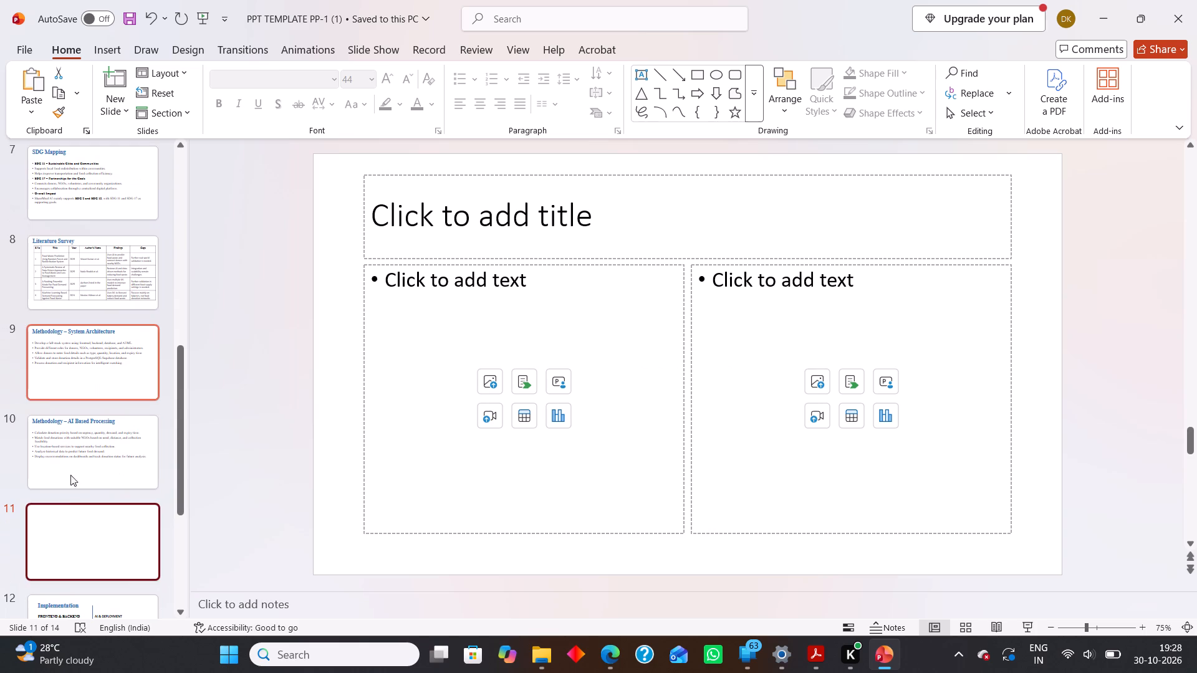
# Delete the blank Two Content slide 11 that follows the Methodology – AI Based Processing slide.
pyautogui.rightClick(60, 508)
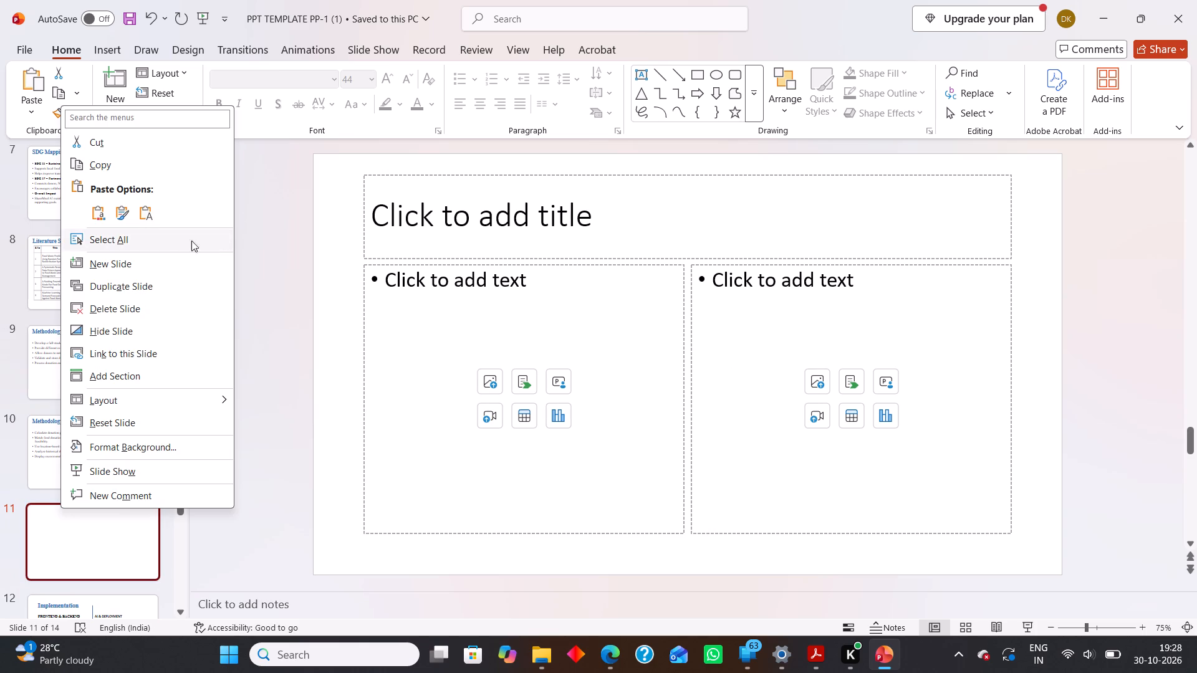
pyautogui.click(138, 303)
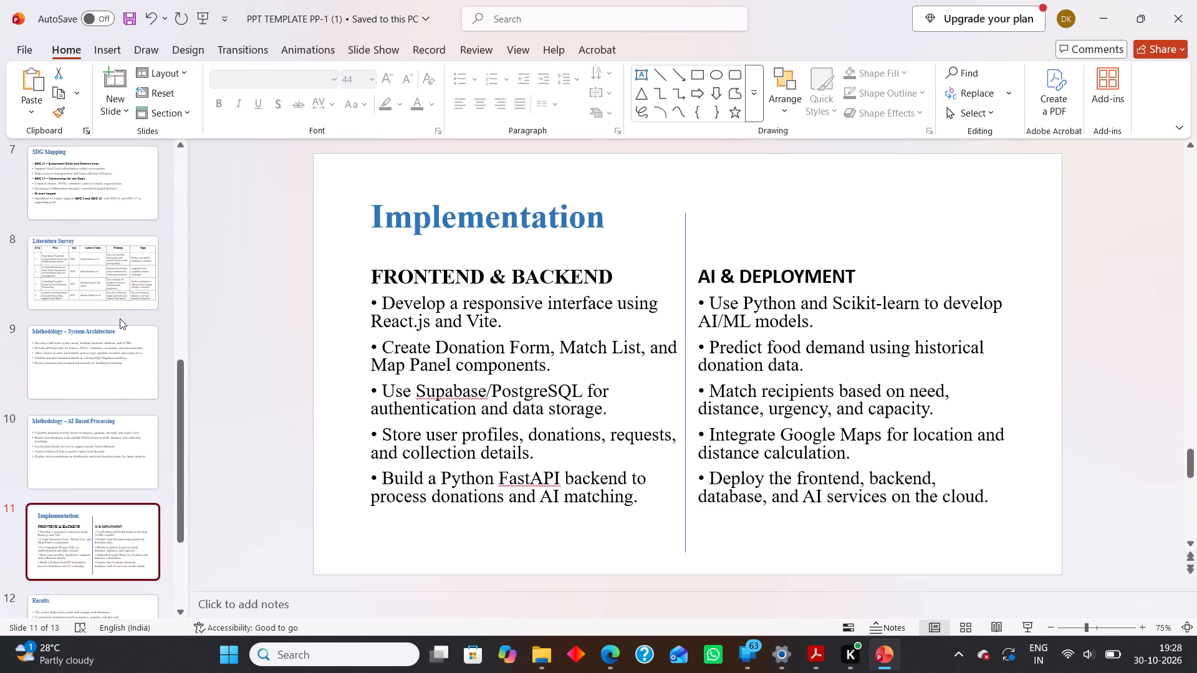
# Duplicate the Implementation slide to reuse its two-column layout.
pyautogui.doubleClick(106, 513)
pyautogui.rightClick(106, 513)
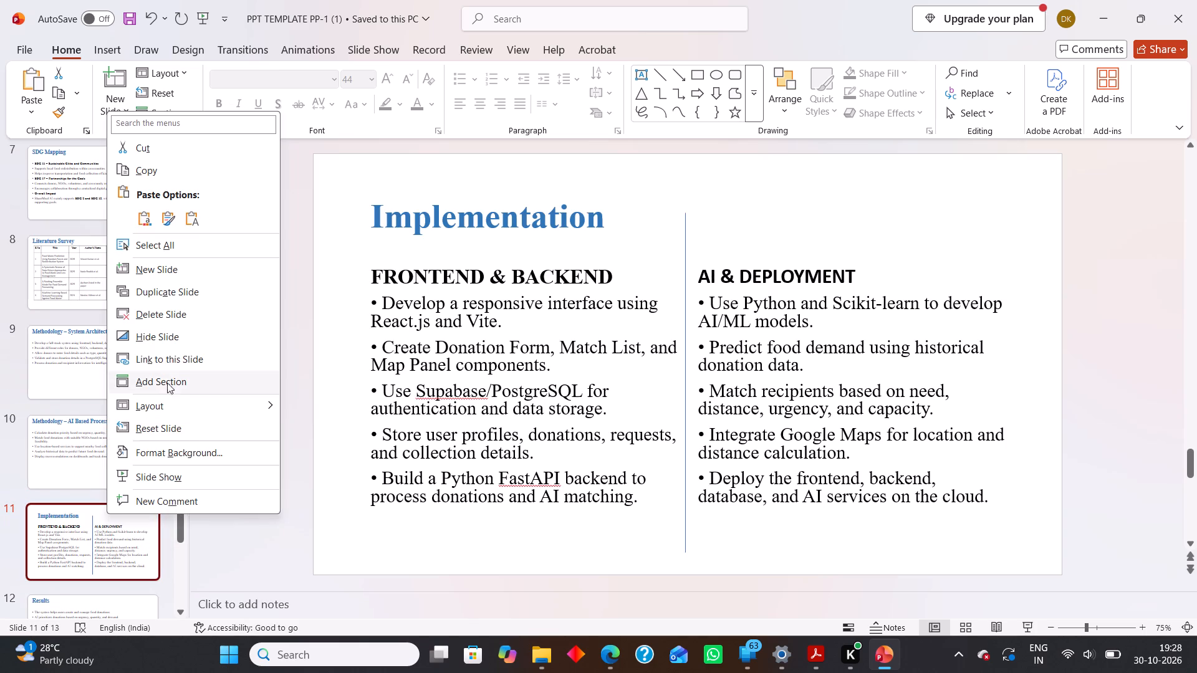
pyautogui.click(163, 295)
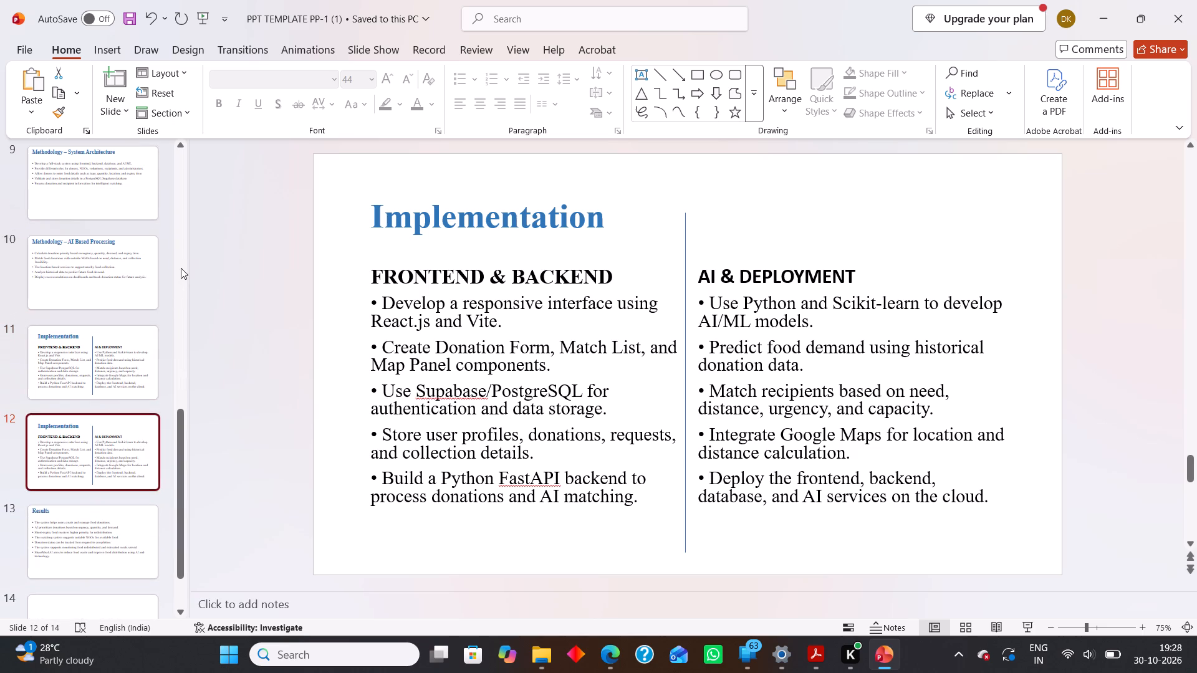
# Change the title of the first of the two Implementation slides, slide 11, to "Methodology".
pyautogui.scroll(1, 113, 384)
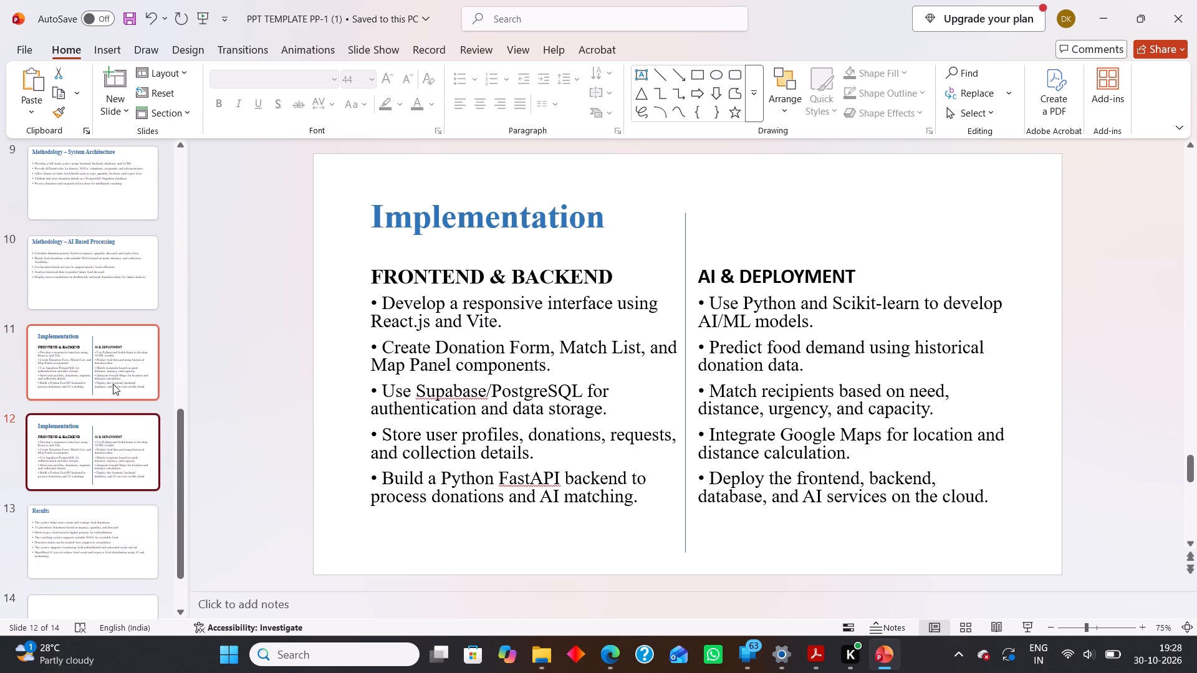
pyautogui.scroll(1, 113, 384)
pyautogui.click(75, 416)
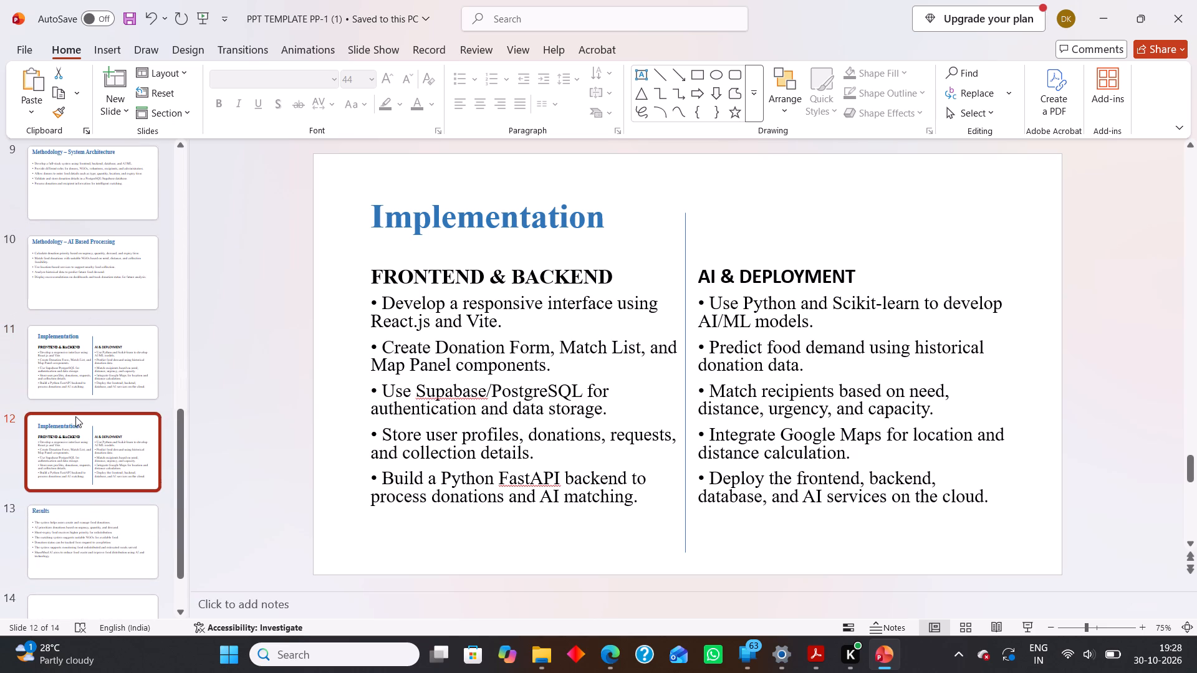
pyautogui.click(78, 356)
pyautogui.click(78, 356)
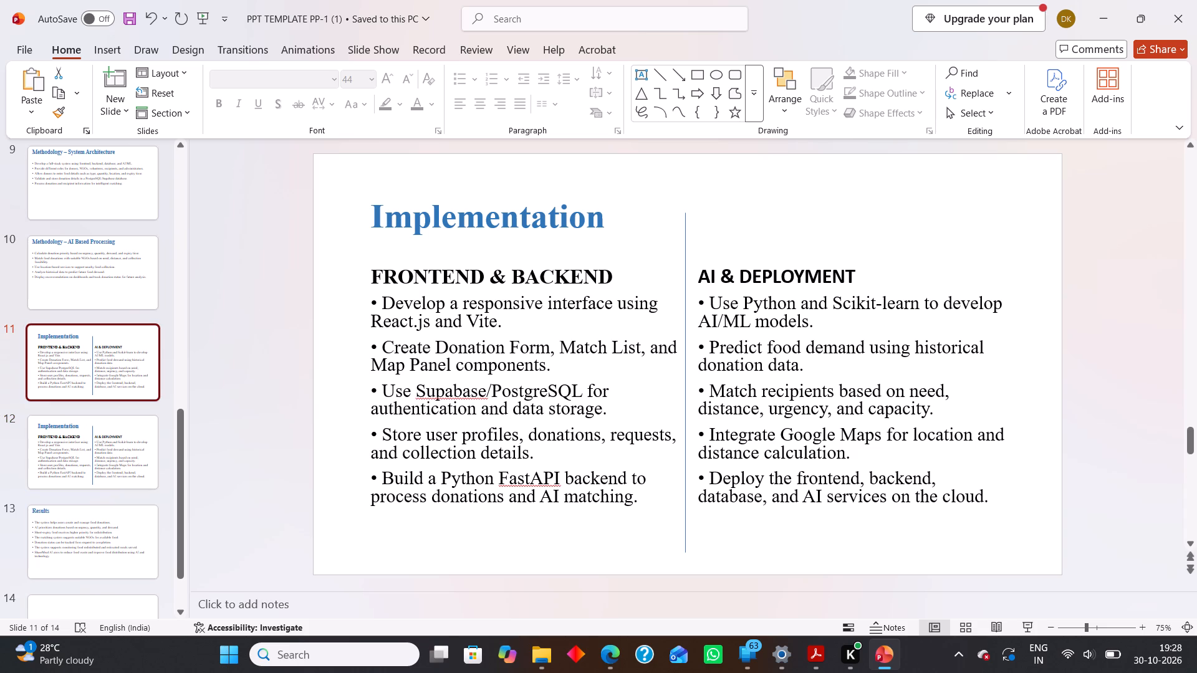
pyautogui.click(592, 212)
pyautogui.doubleClick(607, 214)
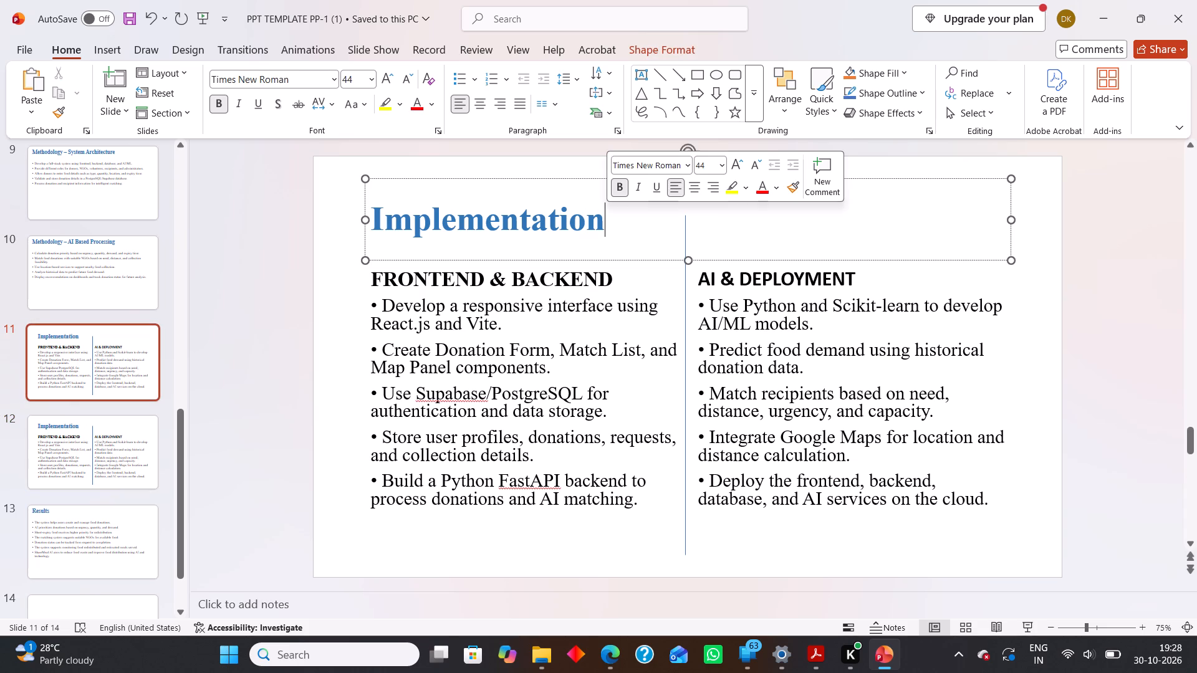
pyautogui.moveTo(599, 223); pyautogui.dragTo(582, 224)
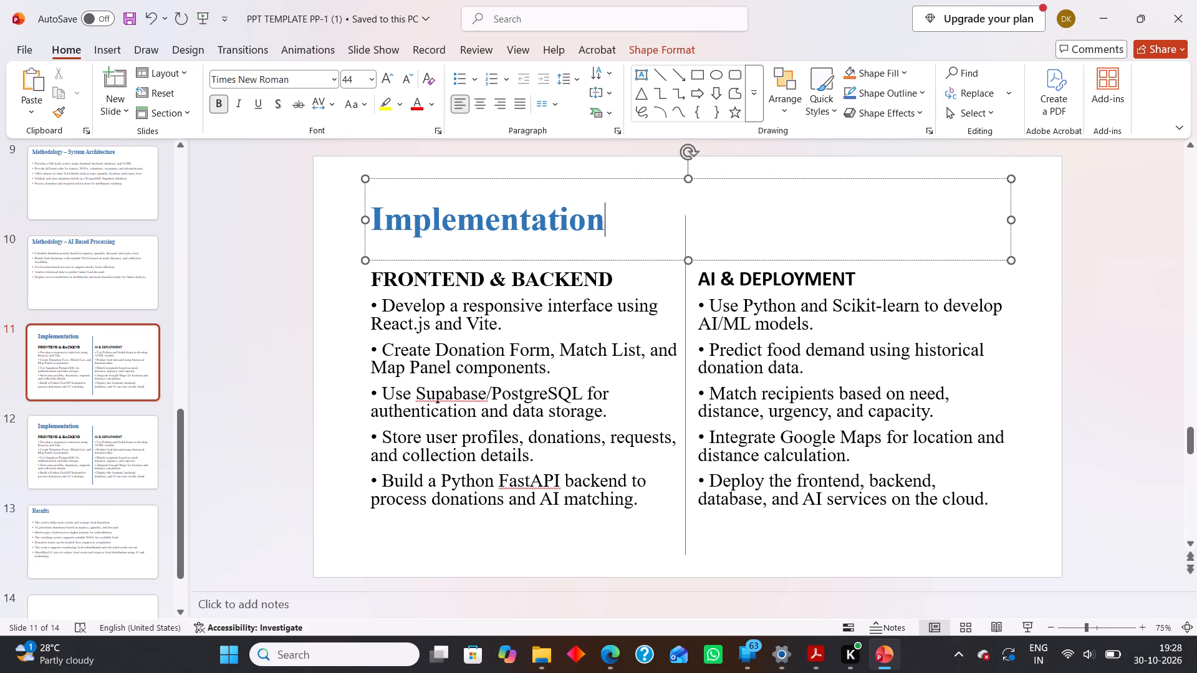
pyautogui.moveTo(582, 224); pyautogui.dragTo(395, 240)
pyautogui.write('Me')
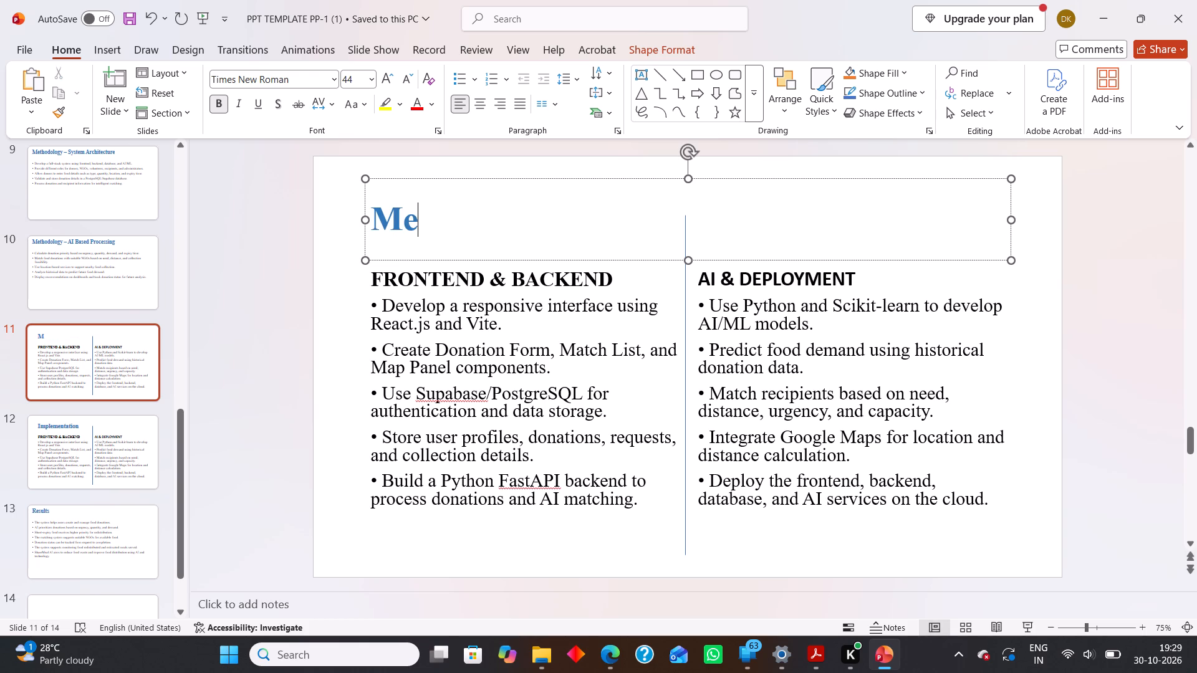
pyautogui.write('thodology')
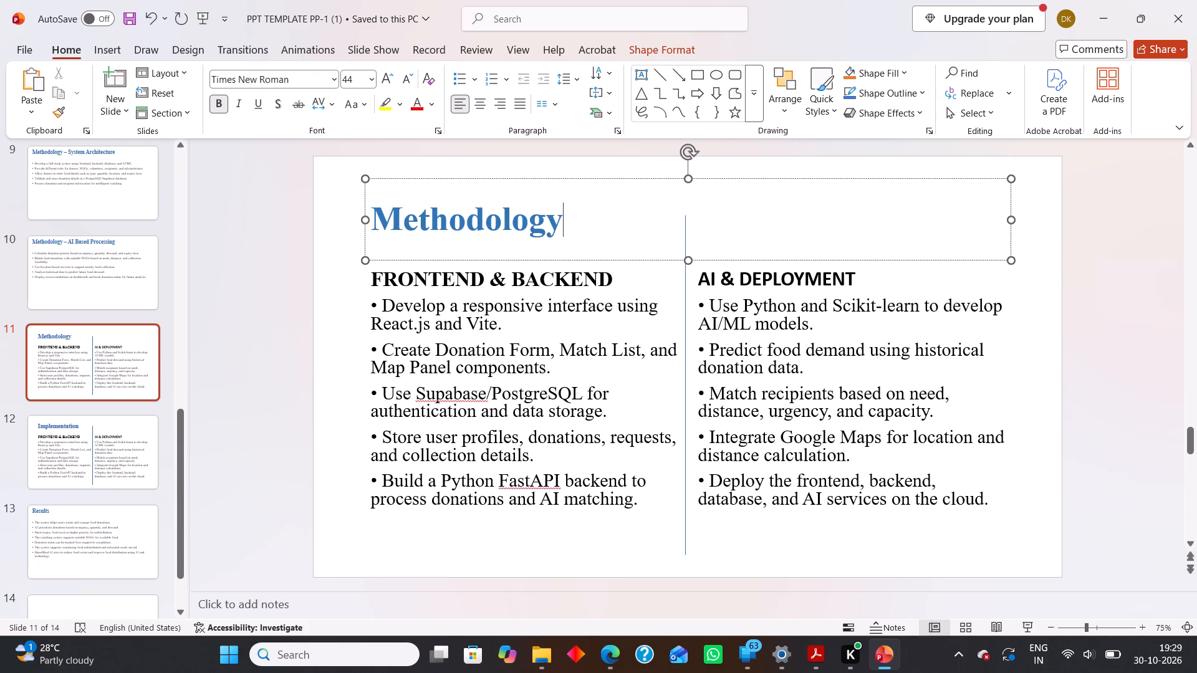
# Copy all the body bullet points from the Methodology – System Architecture slide.
pyautogui.click(109, 295)
pyautogui.scroll(1, 109, 295)
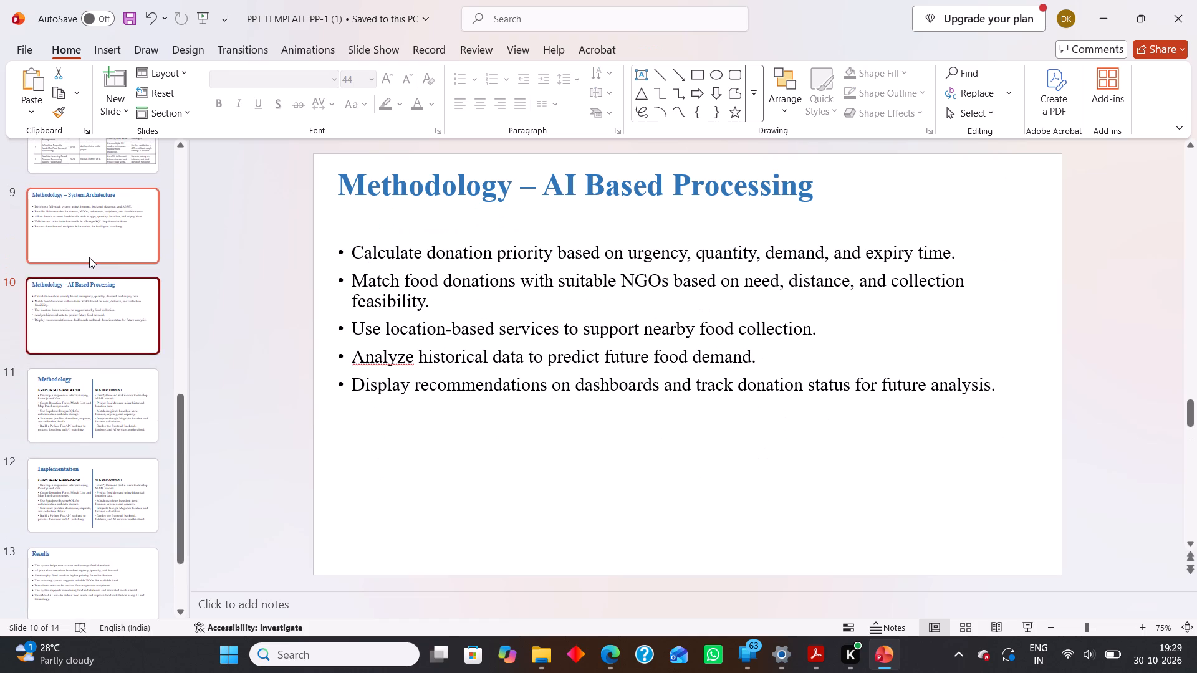
pyautogui.click(89, 257)
pyautogui.click(468, 307)
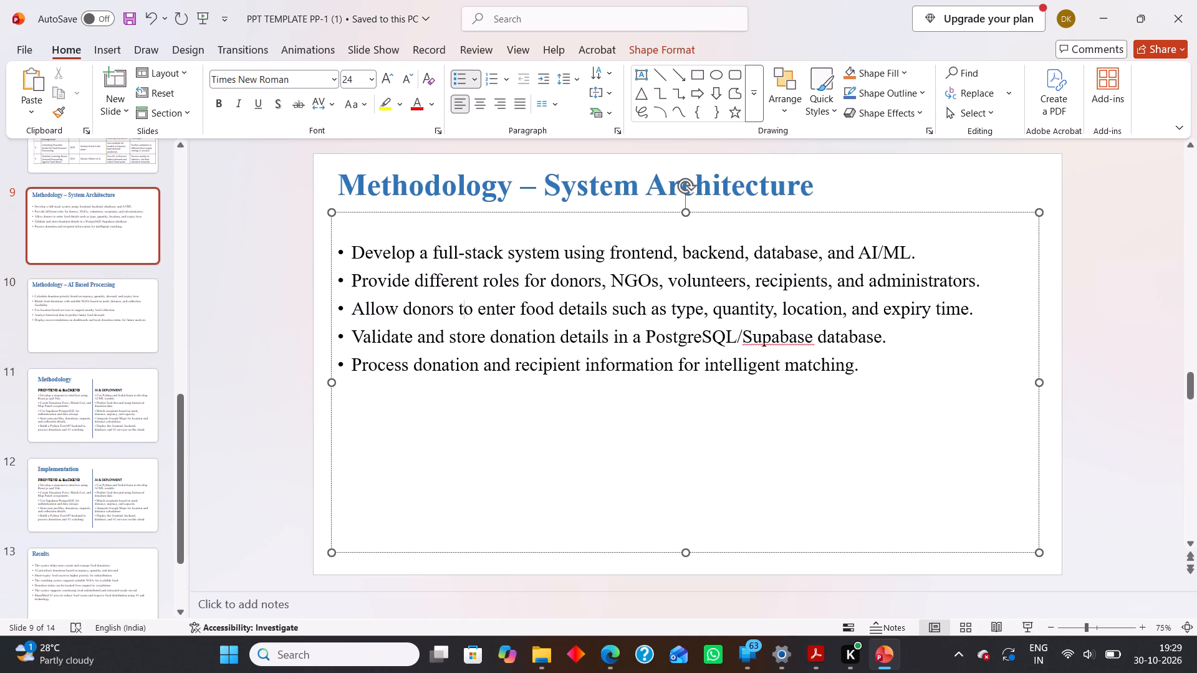
pyautogui.hotkey('ctrl', 'a')
pyautogui.hotkey('ctrl', 'c')
pyautogui.hotkey('alt', 'Tab')
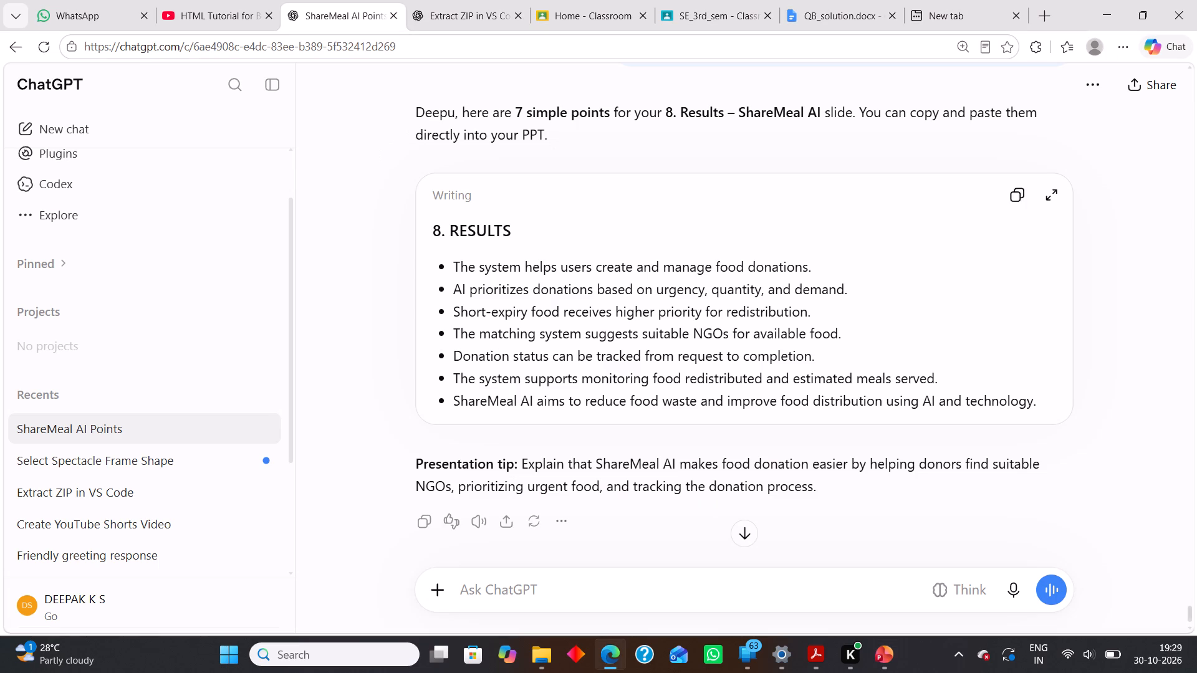
pyautogui.hotkey('alt', 'Tab')
pyautogui.hotkey('alt', 'Tab')
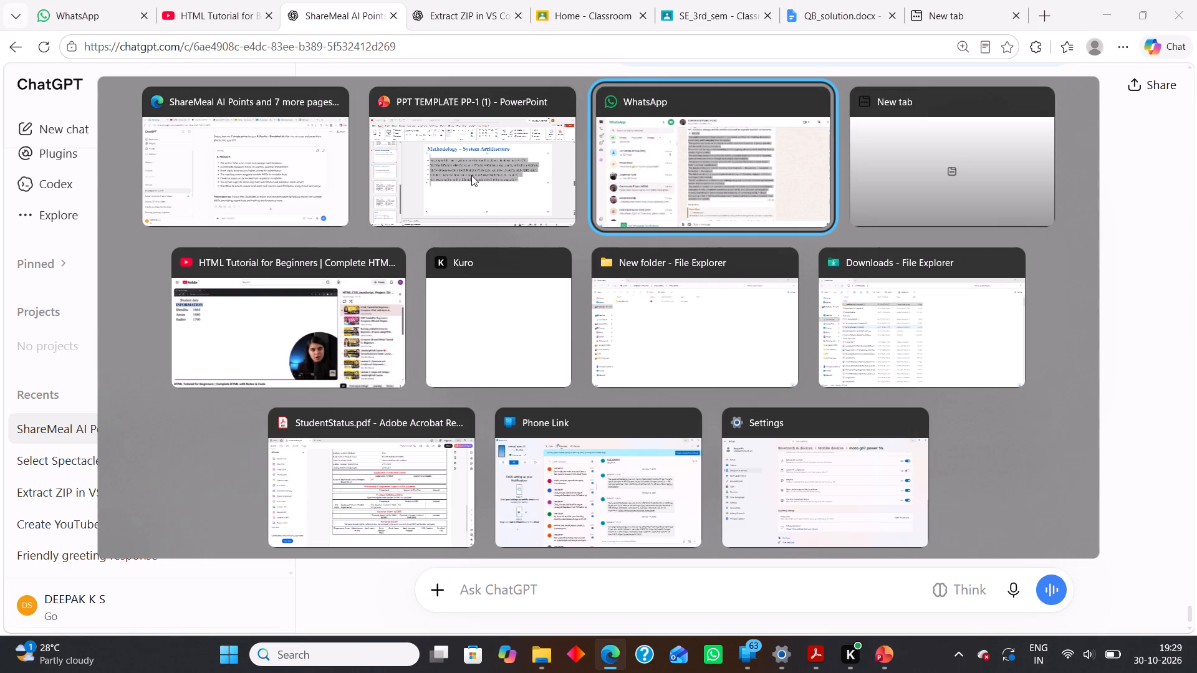
pyautogui.keyDown('alt'); pyautogui.click(473, 174); pyautogui.keyUp('alt')
# Replace all the Frontend & Backend column text on Methodology slide 11 with the copied System Architecture bullets.
pyautogui.click(62, 422)
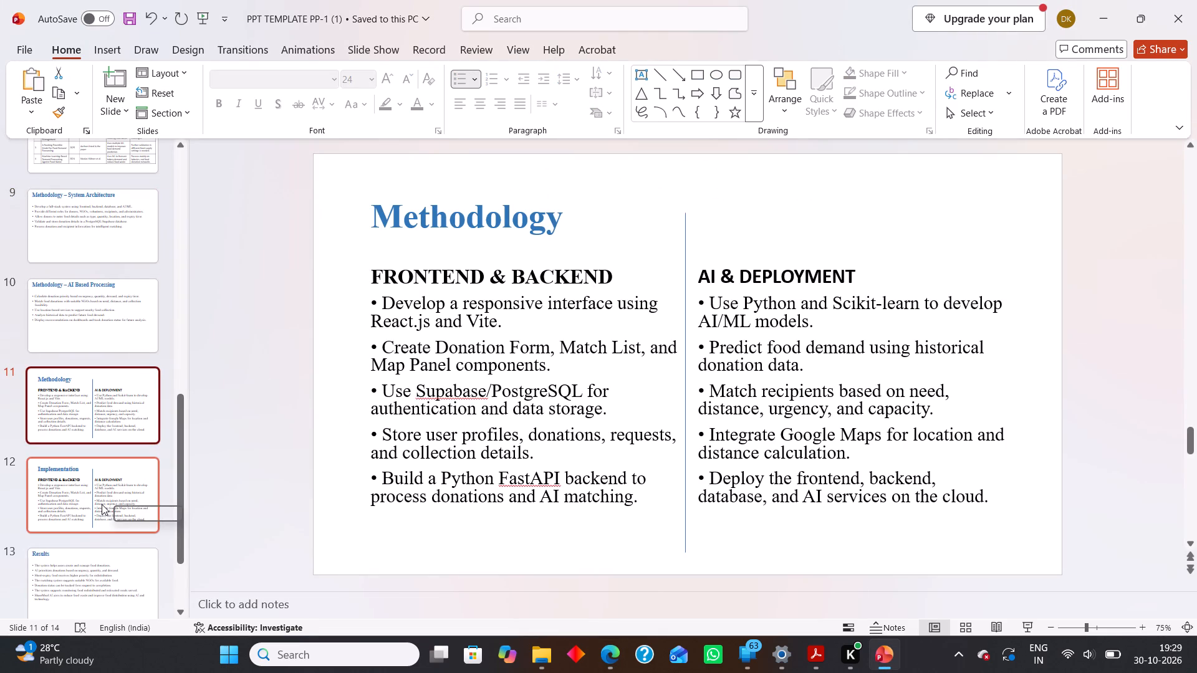
pyautogui.scroll(-1, 101, 505)
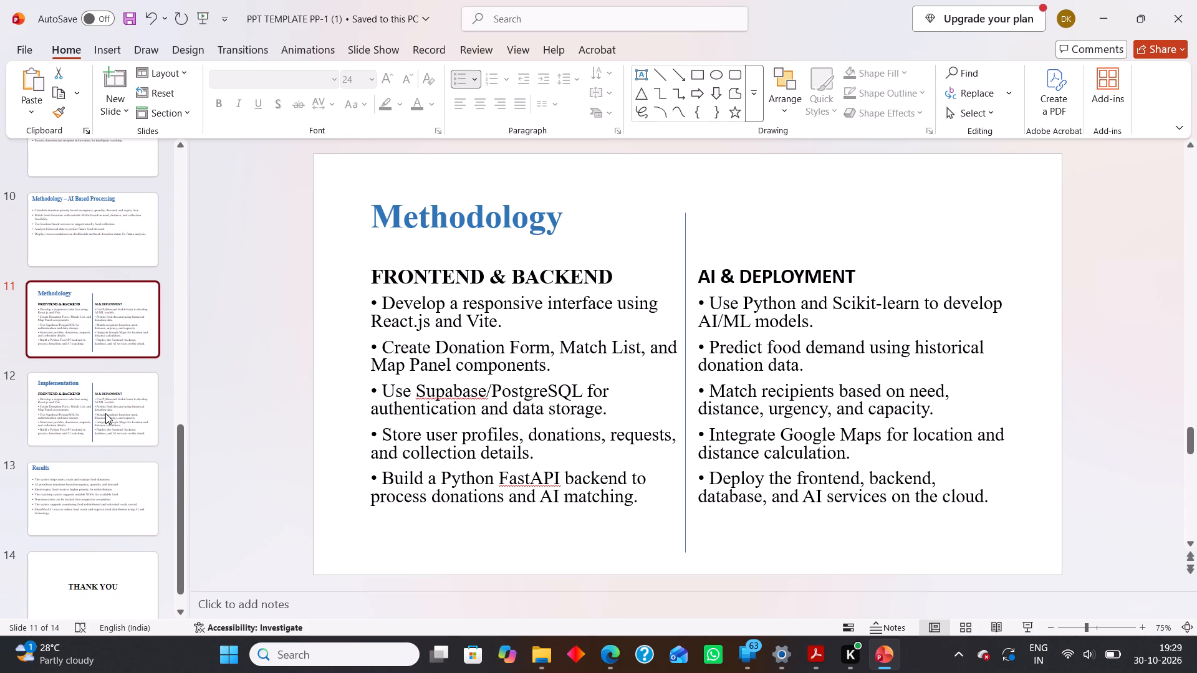
pyautogui.click(85, 315)
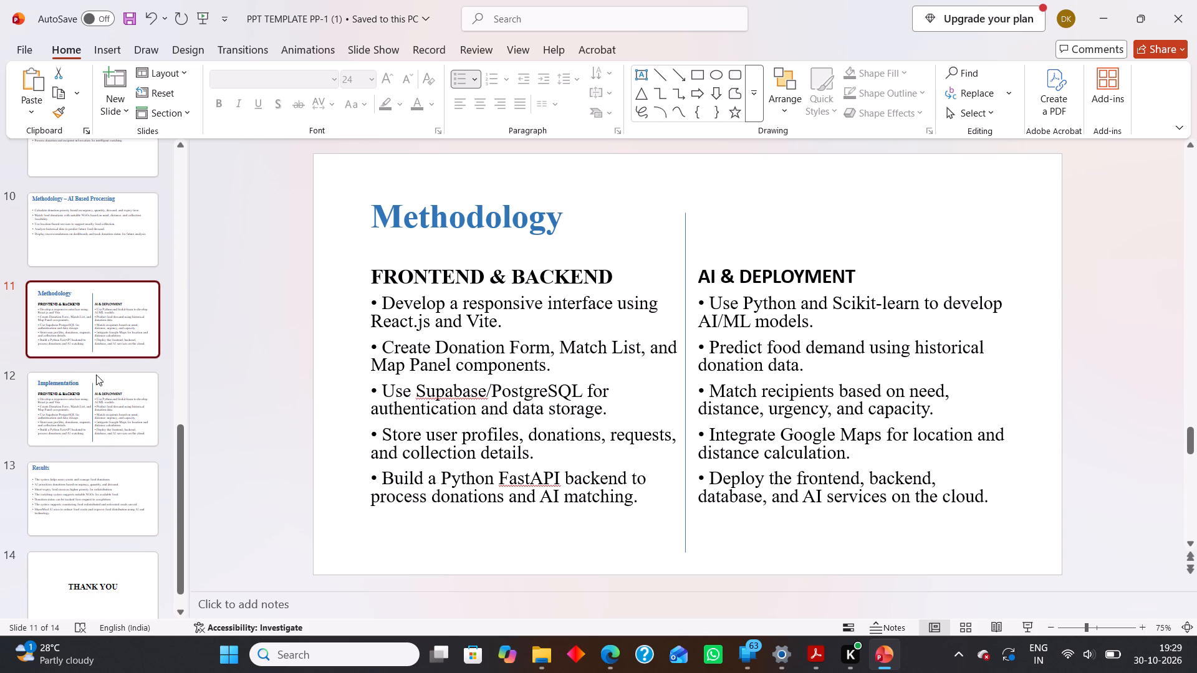
pyautogui.click(95, 383)
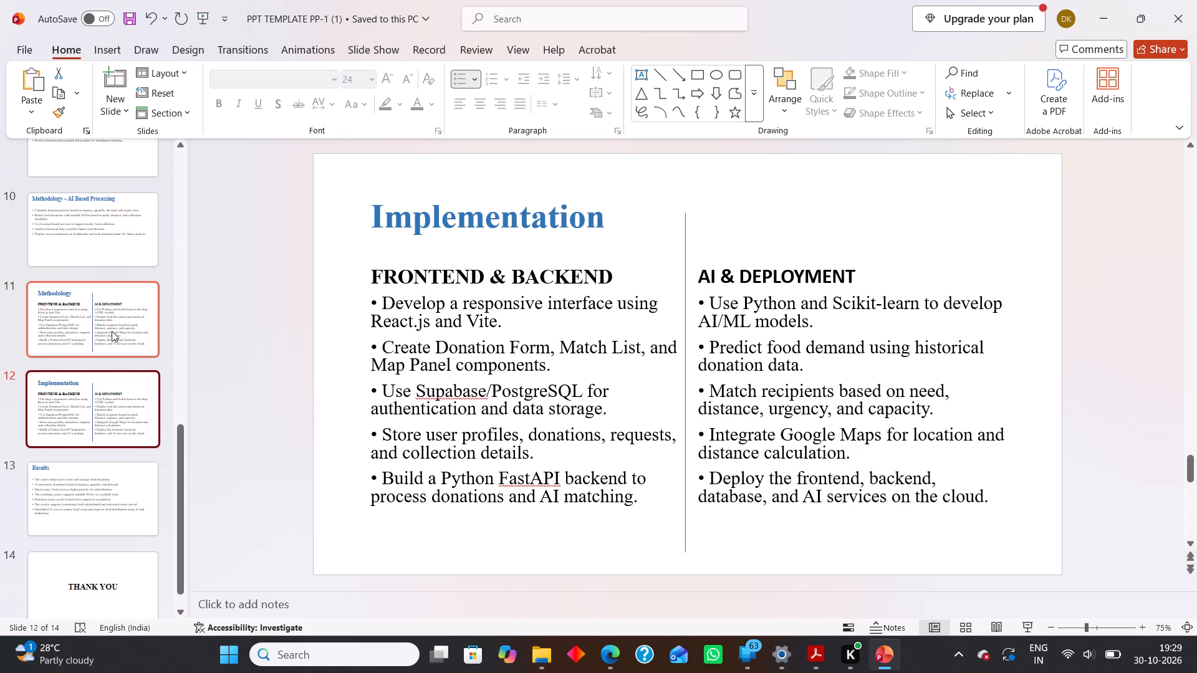
pyautogui.click(90, 405)
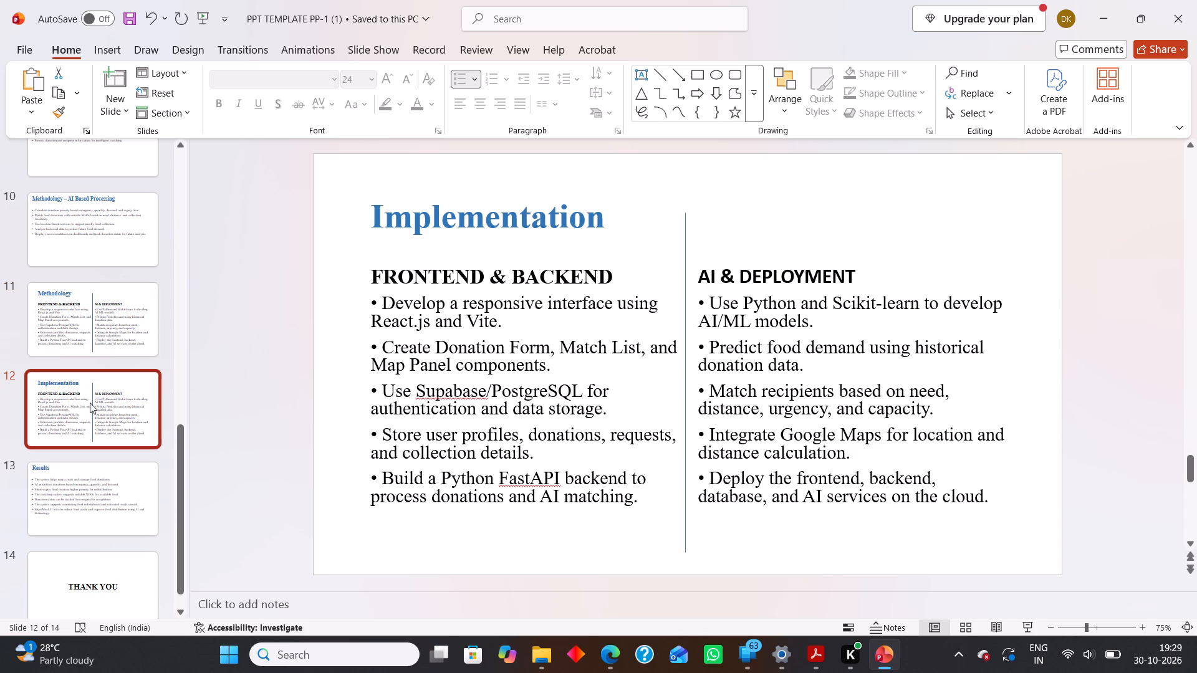
pyautogui.click(79, 338)
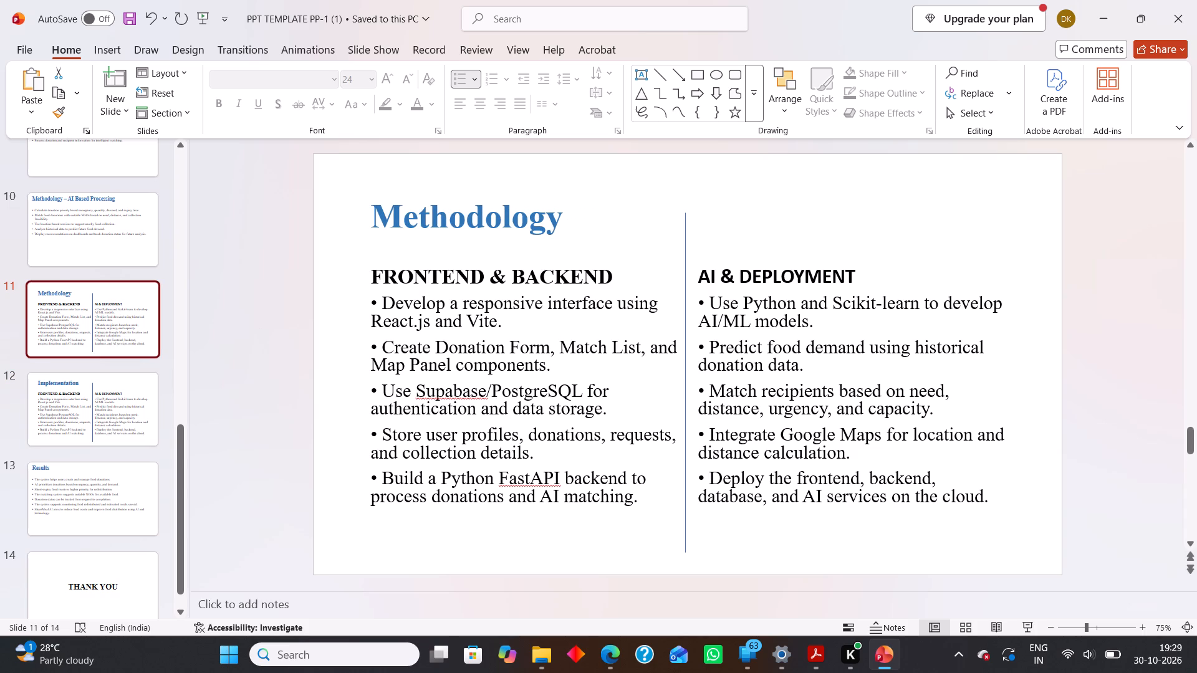
pyautogui.click(559, 389)
pyautogui.hotkey('ctrl', 'a')
pyautogui.hotkey('ctrl', 'v')
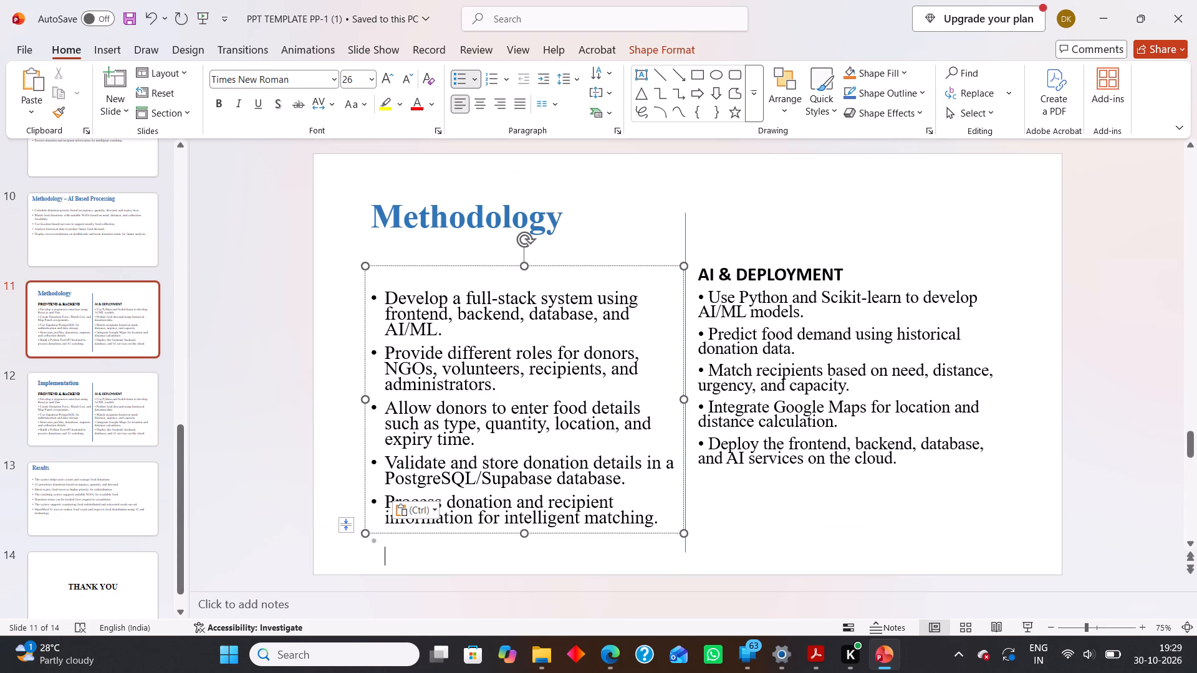
pyautogui.hotkey('alt', 'Tab')
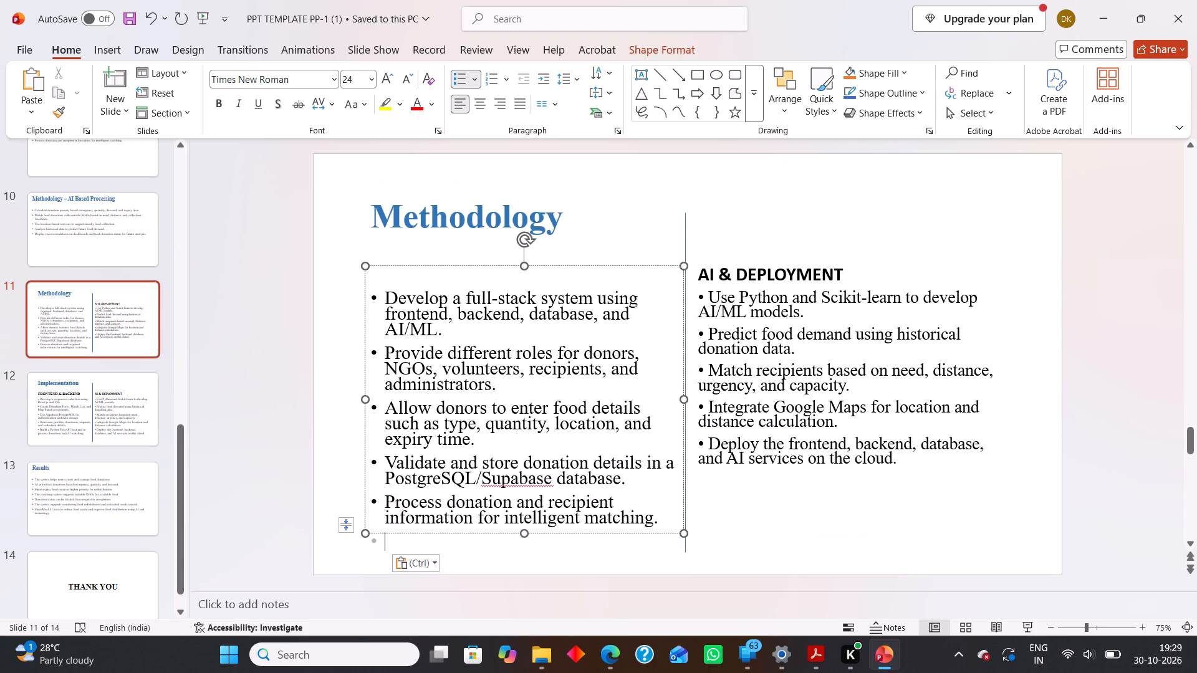
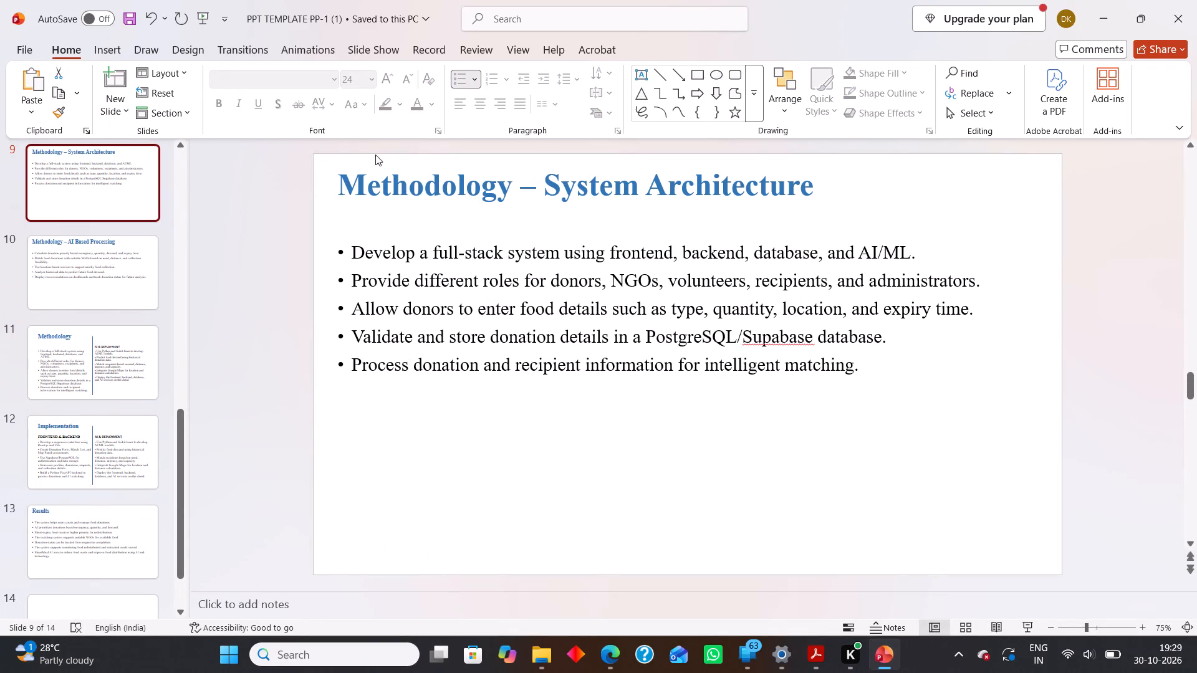
# Capture a rectangular screenshot of the title and bullet points on the Methodology – System Architecture slide.
pyautogui.press('Print')
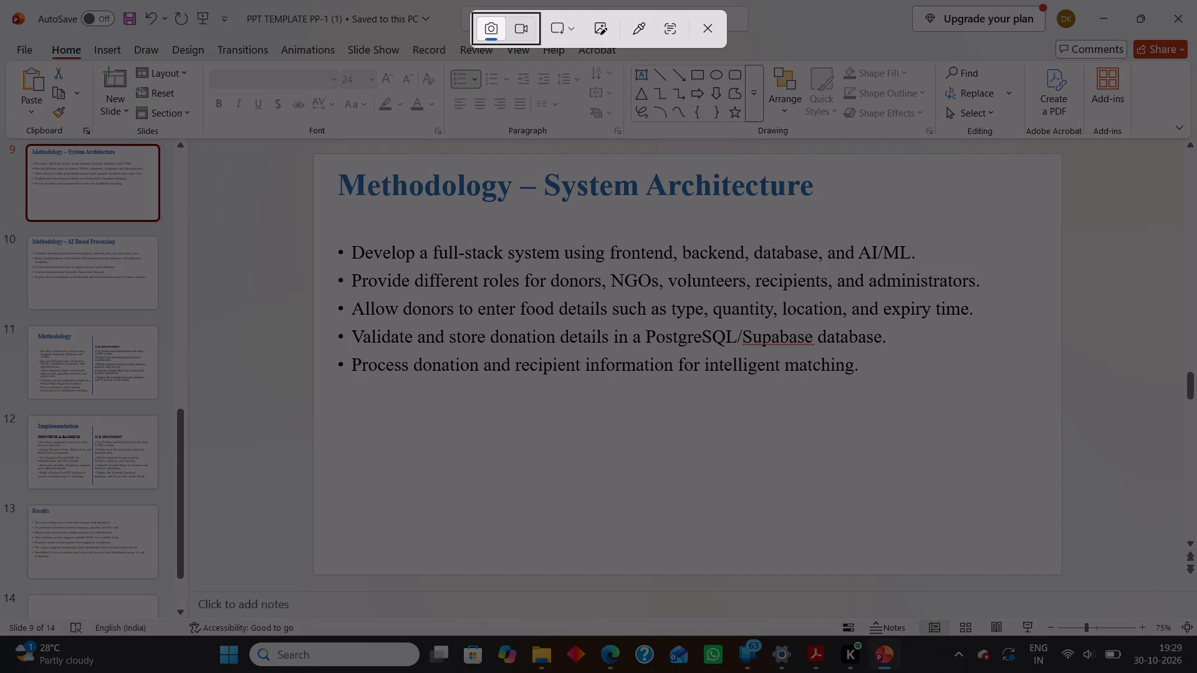
pyautogui.keyDown('alt'); pyautogui.moveTo(313, 165); pyautogui.dragTo(975, 409); pyautogui.keyUp('alt')
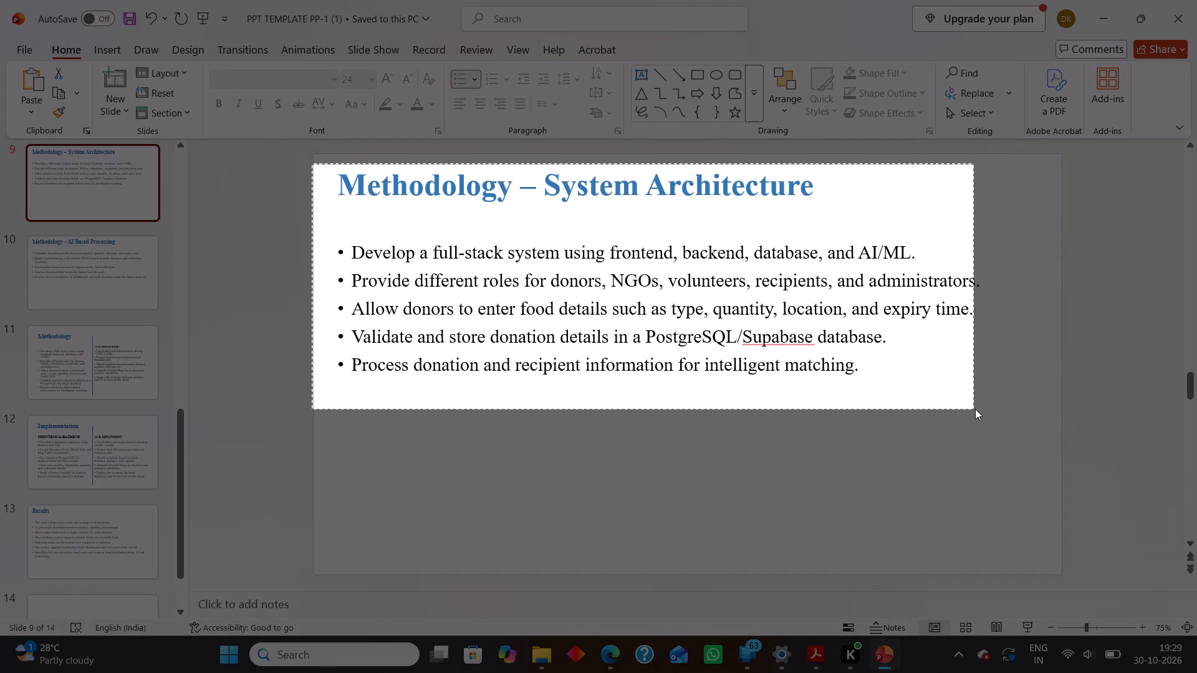
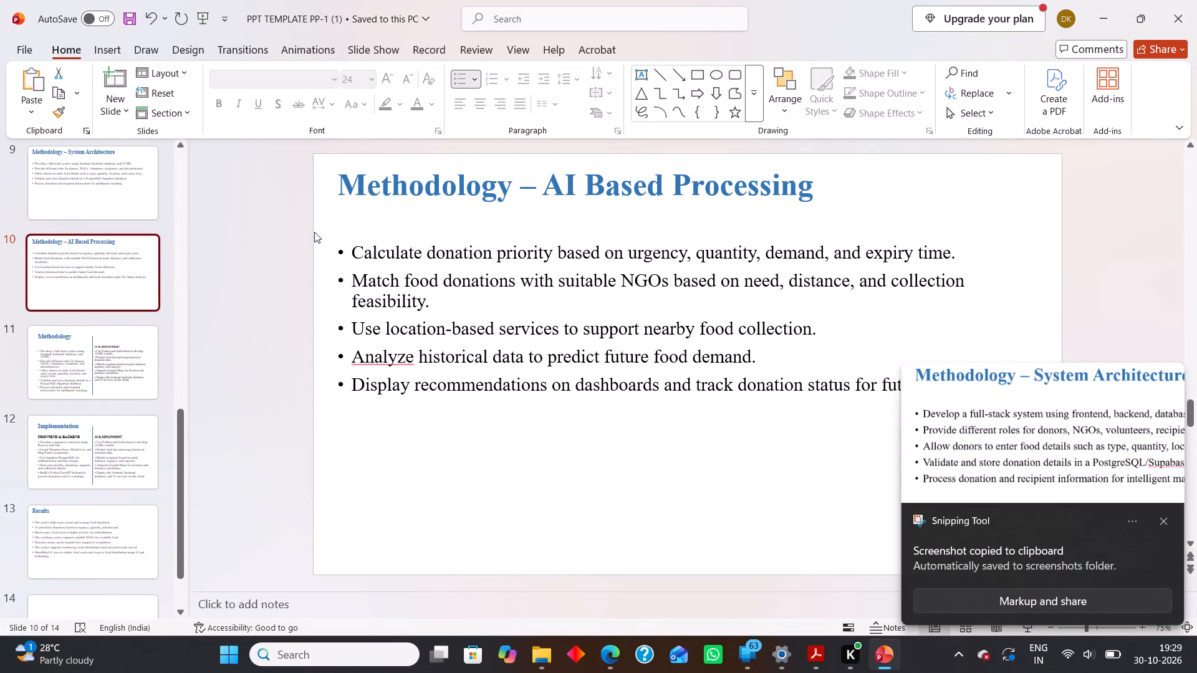
# Capture a rectangular screenshot of the title and bullet points on the Methodology – AI Based Processing slide.
pyautogui.press('Print')
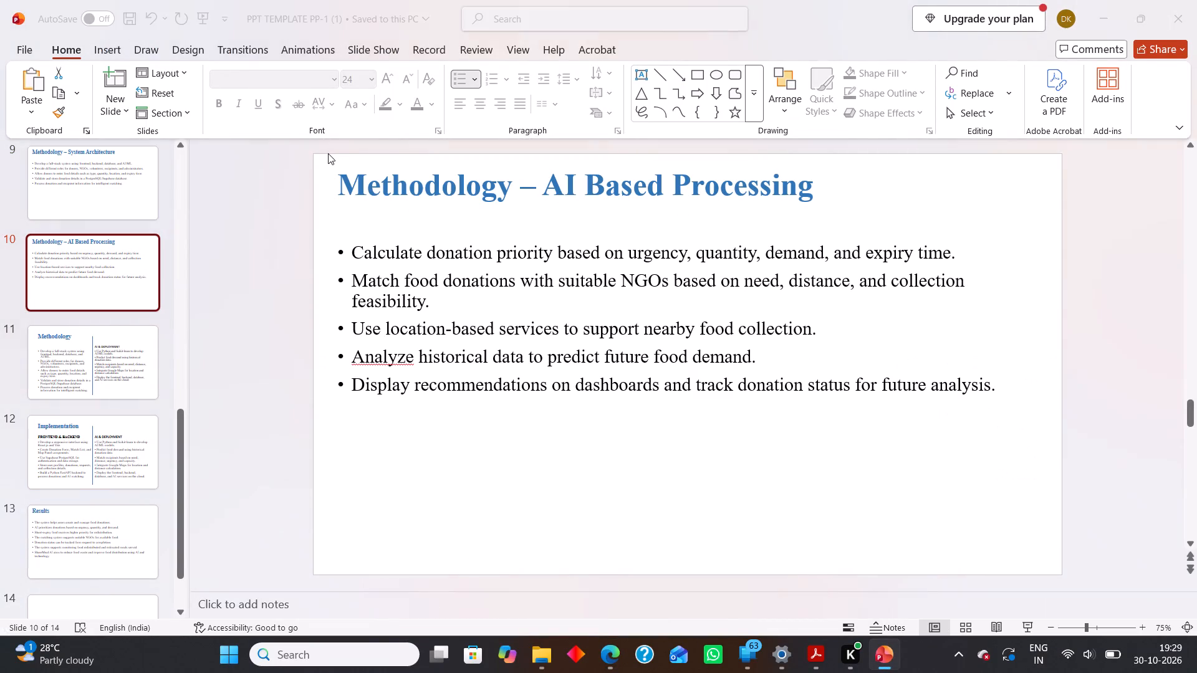
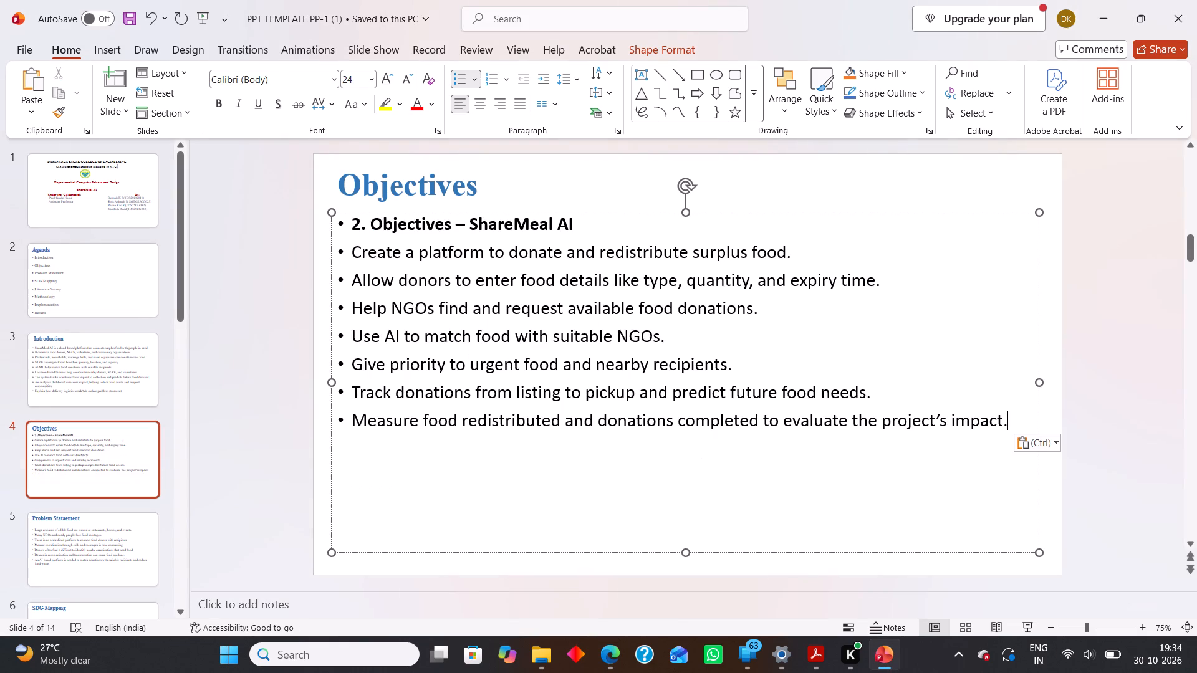
# Delete the pasted heading line "2. Objectives – ShareMeal AI" and add a blank line above the first bullet.
pyautogui.moveTo(582, 226); pyautogui.dragTo(307, 232)
pyautogui.press('BackSpace')
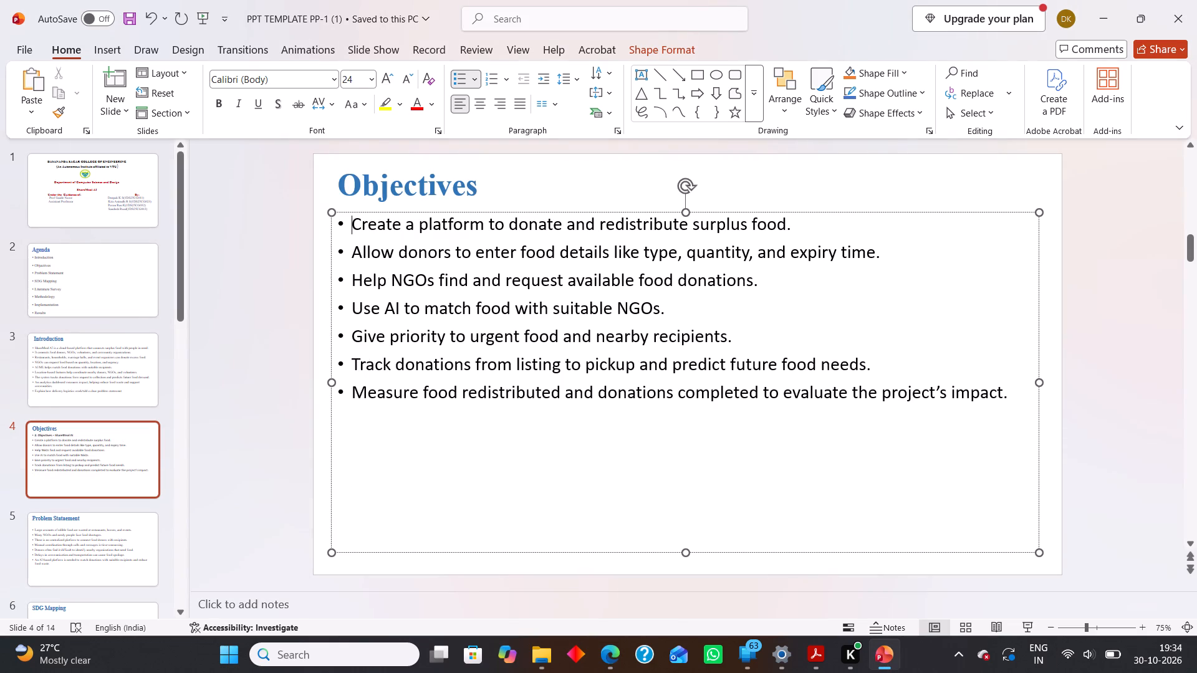
pyautogui.press('Return')
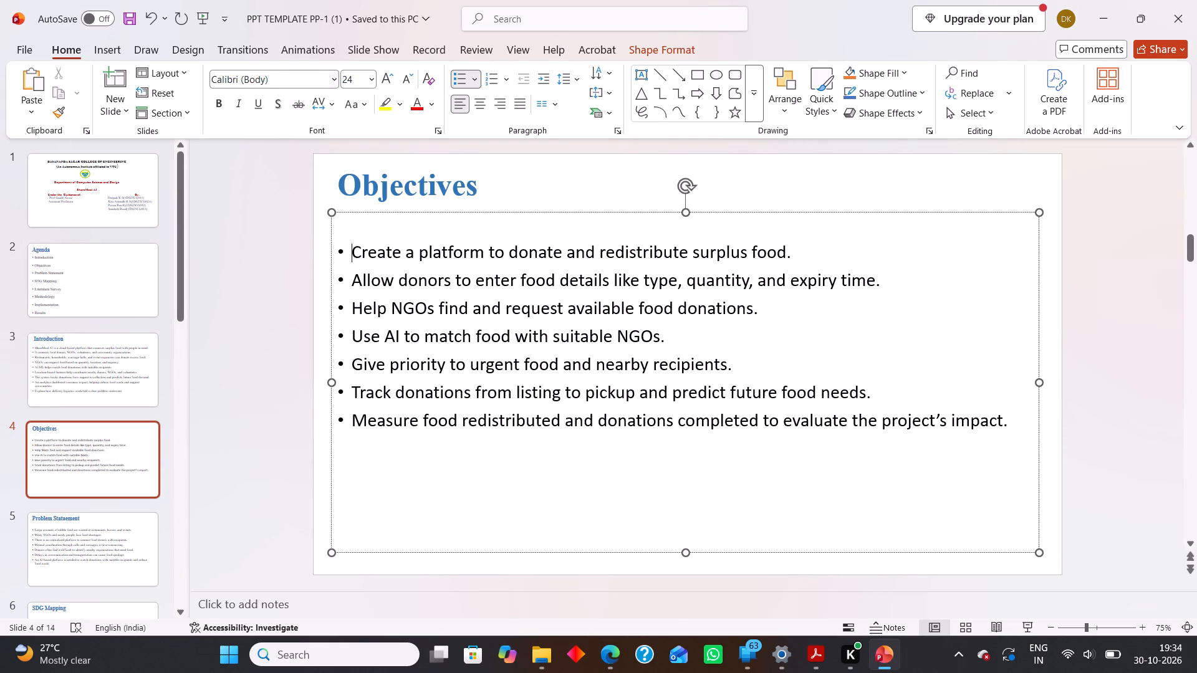
# Set the font of all the Objectives bullet text to Times New Roman.
pyautogui.click(334, 80)
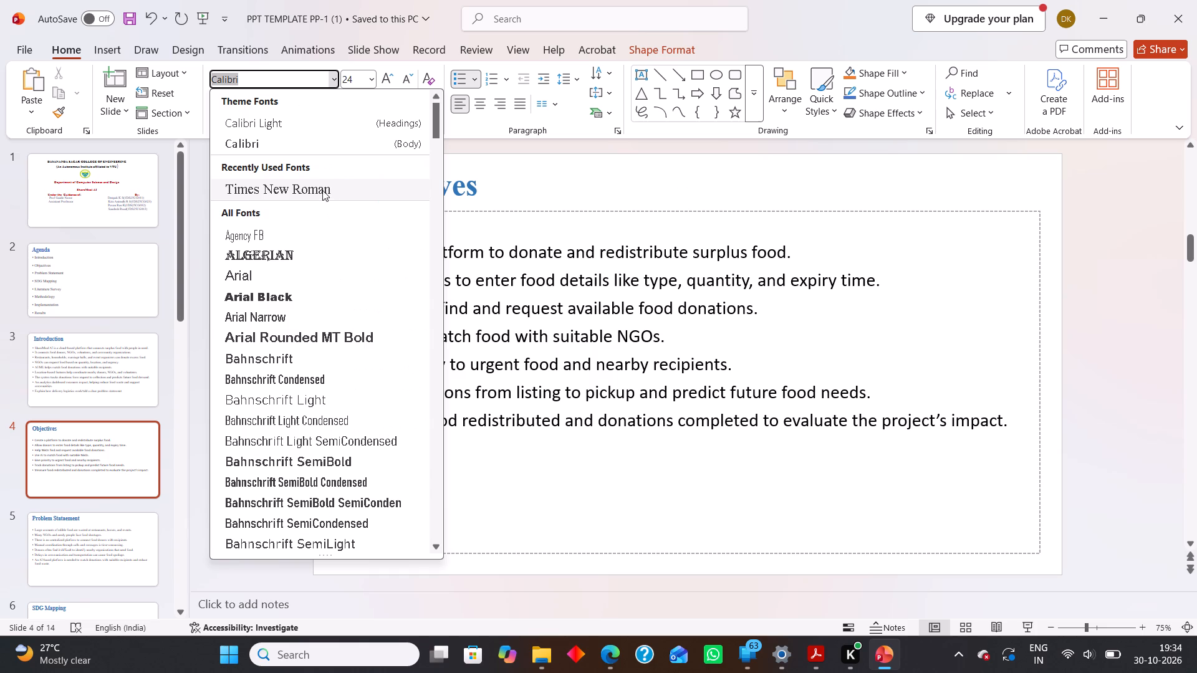
pyautogui.click(554, 343)
pyautogui.hotkey('ctrl', 'a')
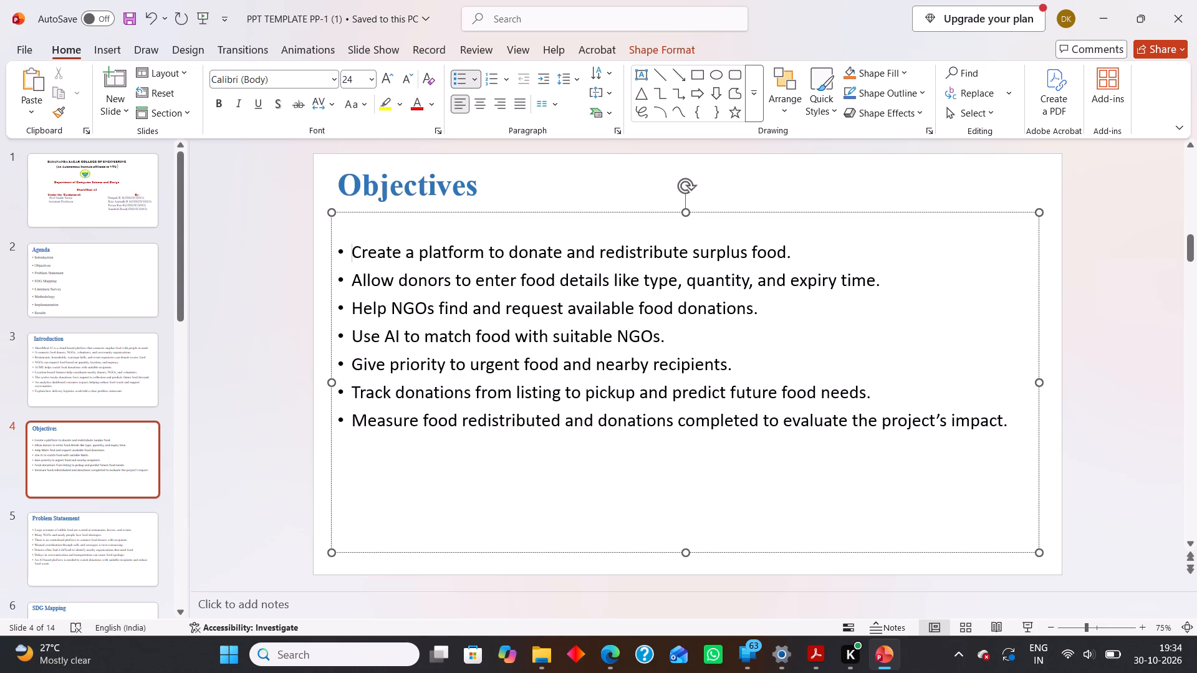
pyautogui.click(327, 80)
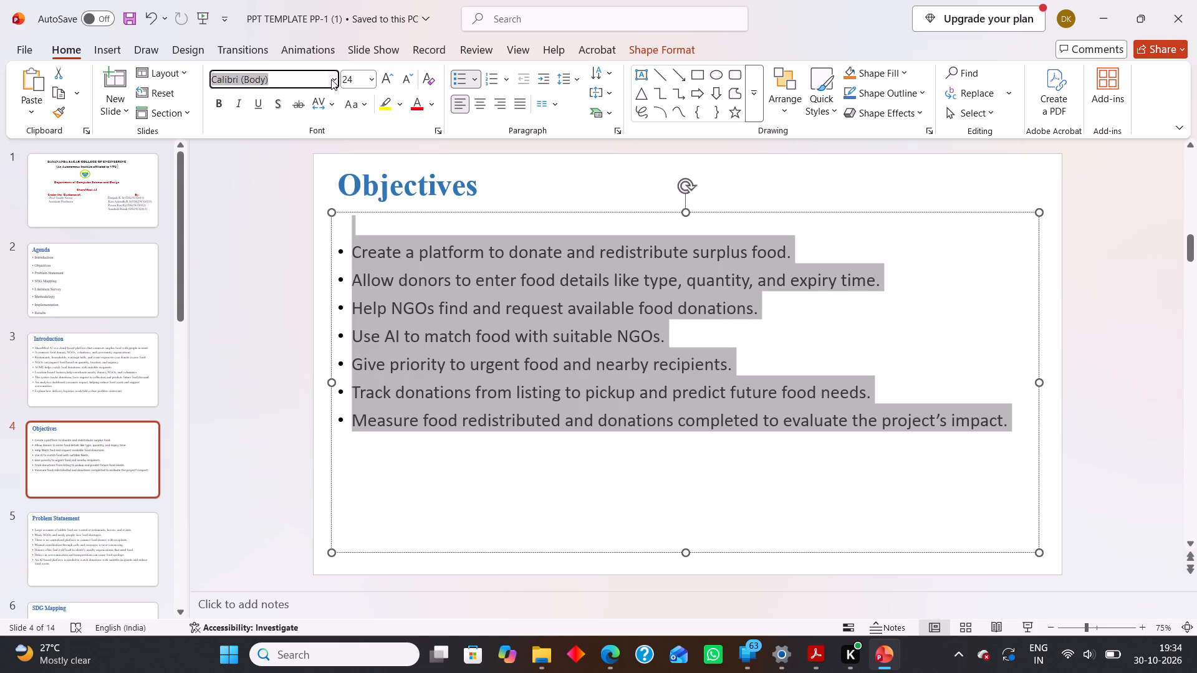
pyautogui.click(331, 79)
pyautogui.click(319, 195)
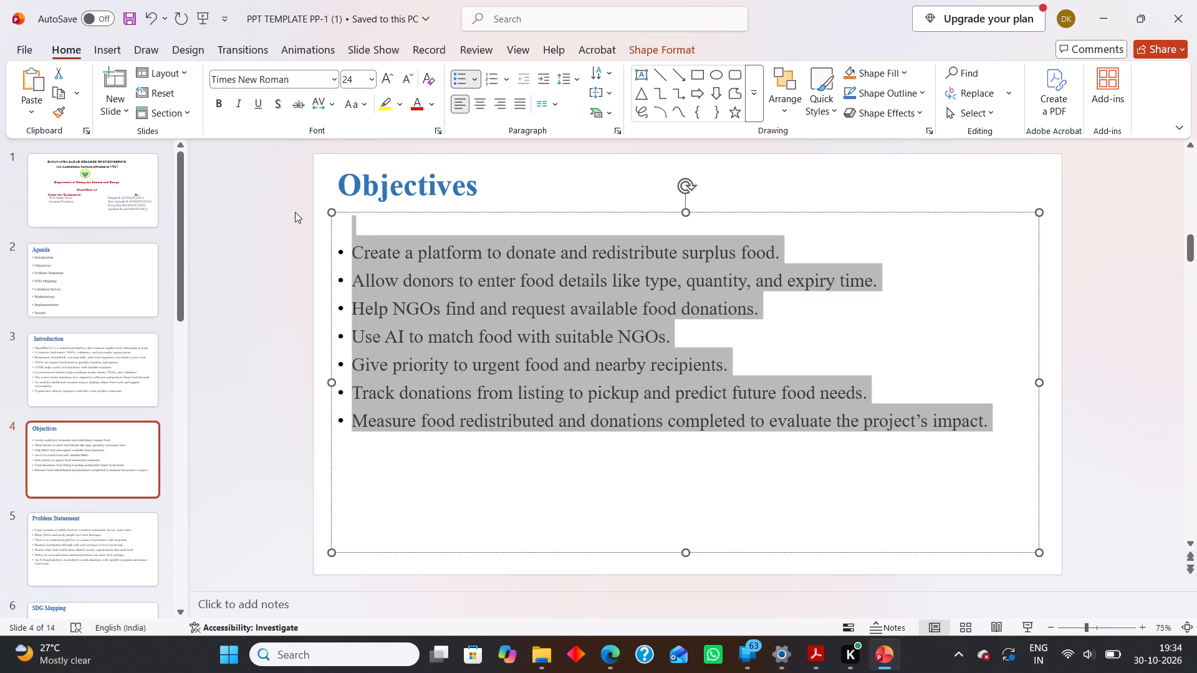
# Review the slides from Agenda through Literature Survey, checking the content of Introduction and Objectives.
pyautogui.click(67, 285)
pyautogui.click(101, 222)
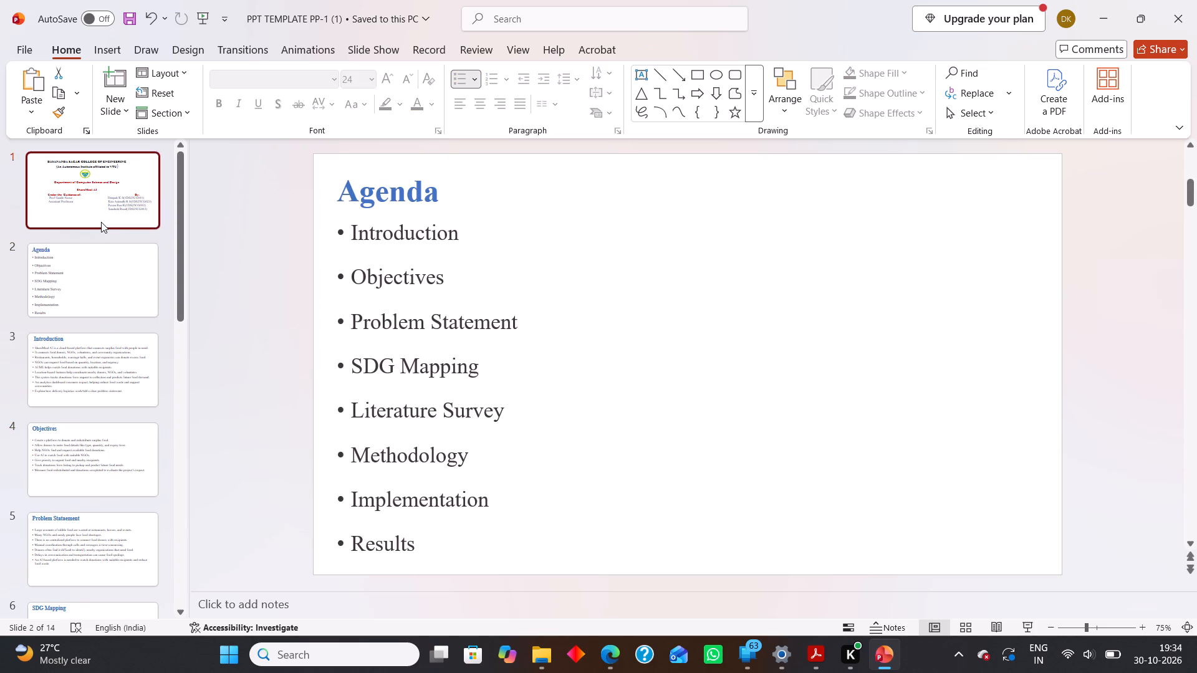
pyautogui.click(80, 347)
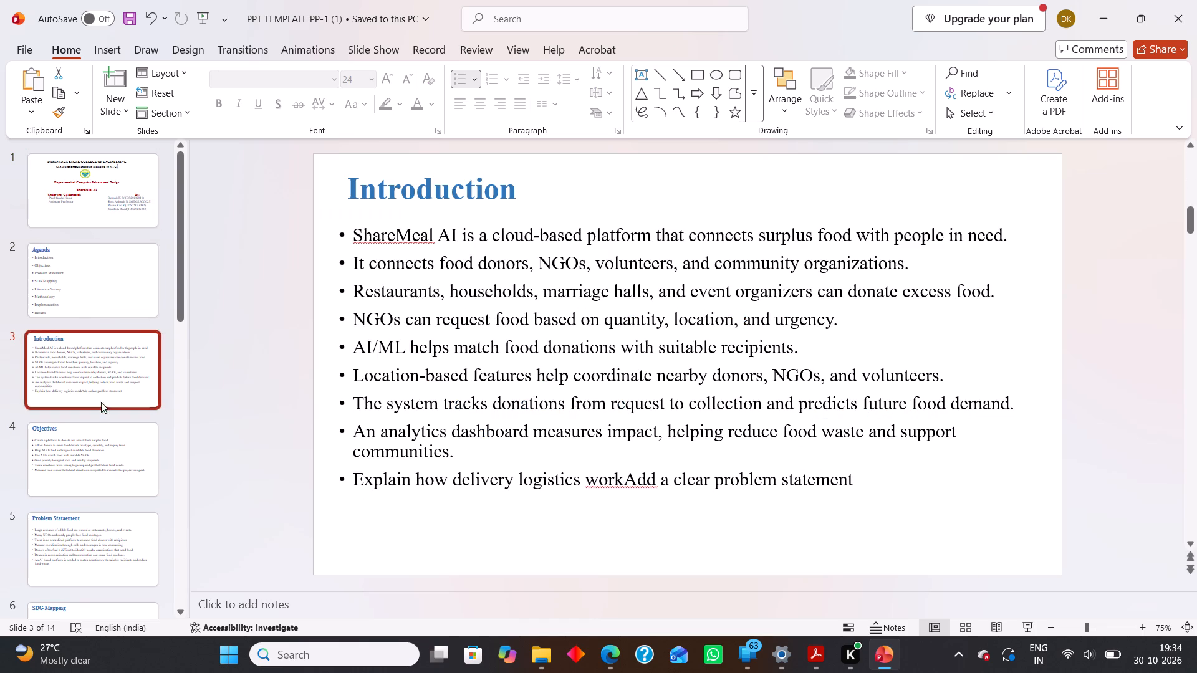
pyautogui.click(91, 425)
pyautogui.scroll(-1, 107, 444)
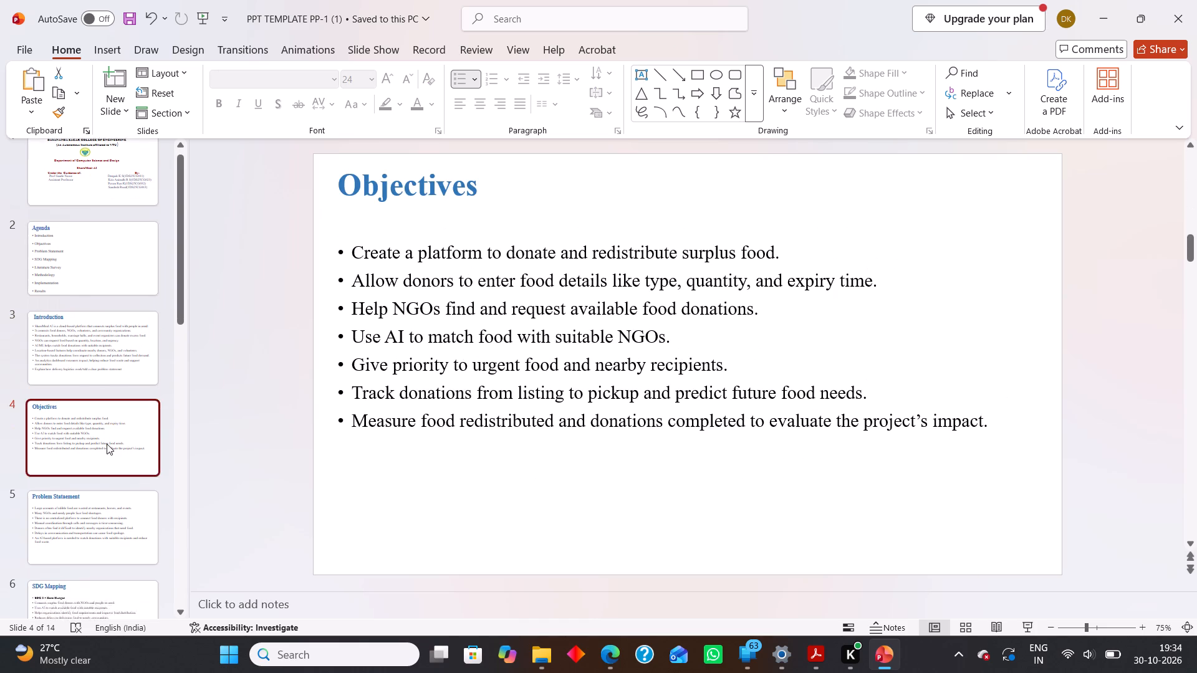
pyautogui.scroll(-2, 107, 444)
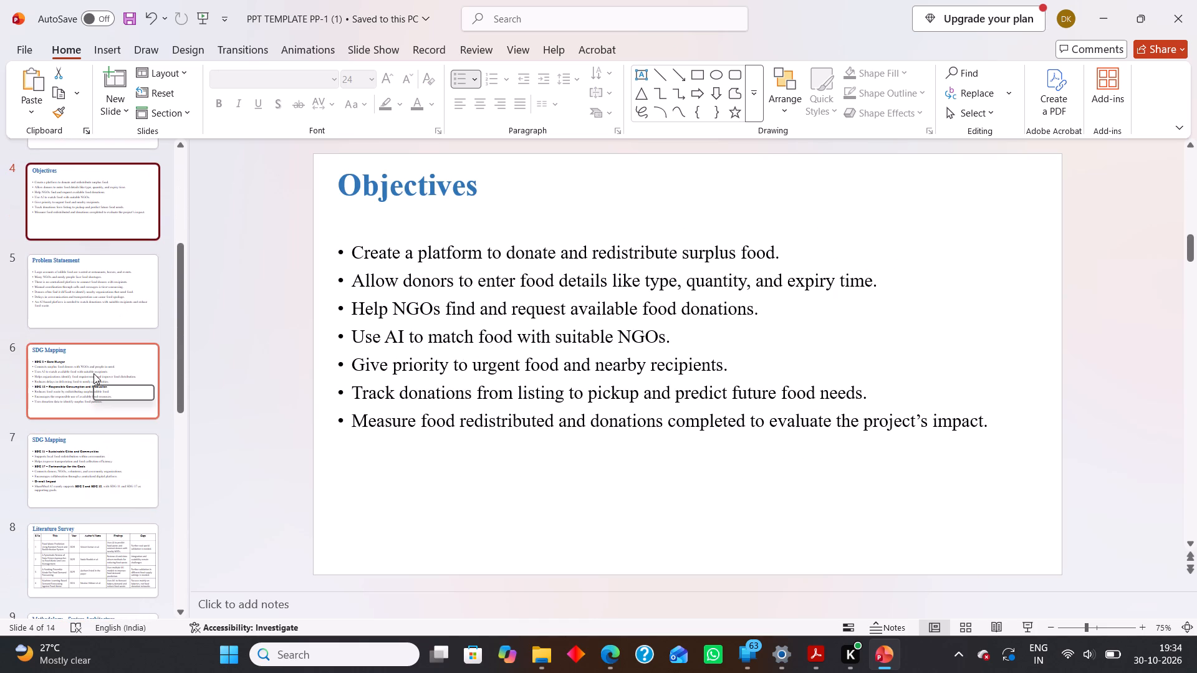
pyautogui.click(86, 467)
pyautogui.scroll(-1, 86, 467)
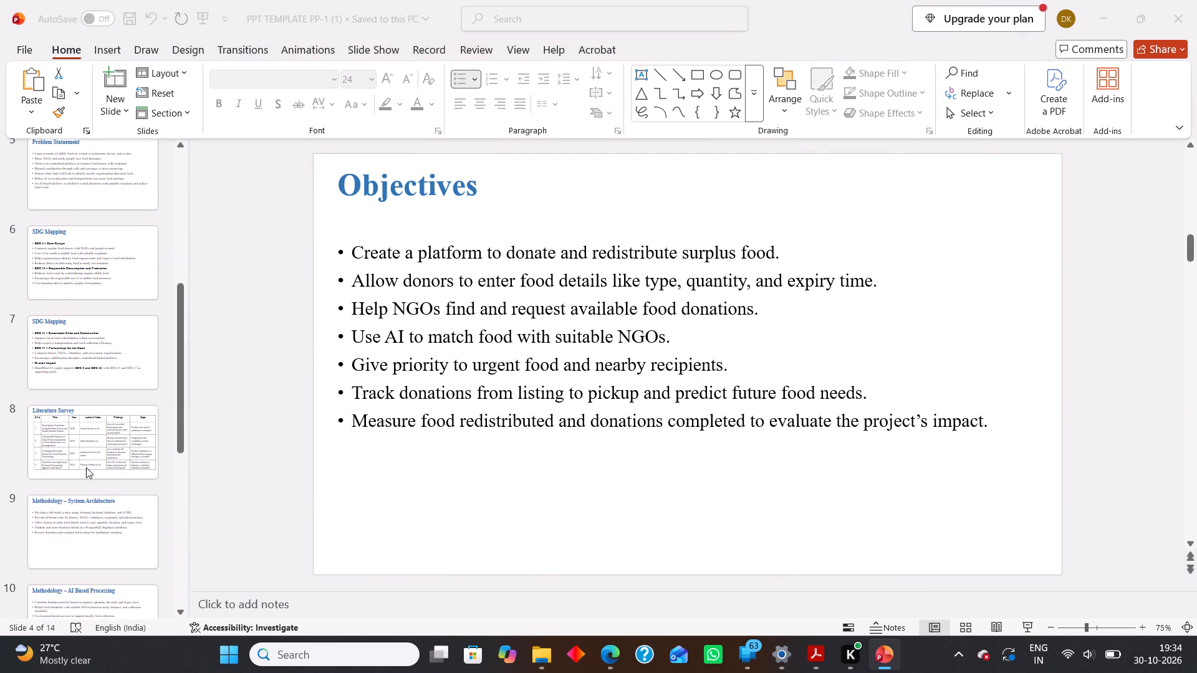
pyautogui.click(86, 446)
pyautogui.scroll(-1, 86, 446)
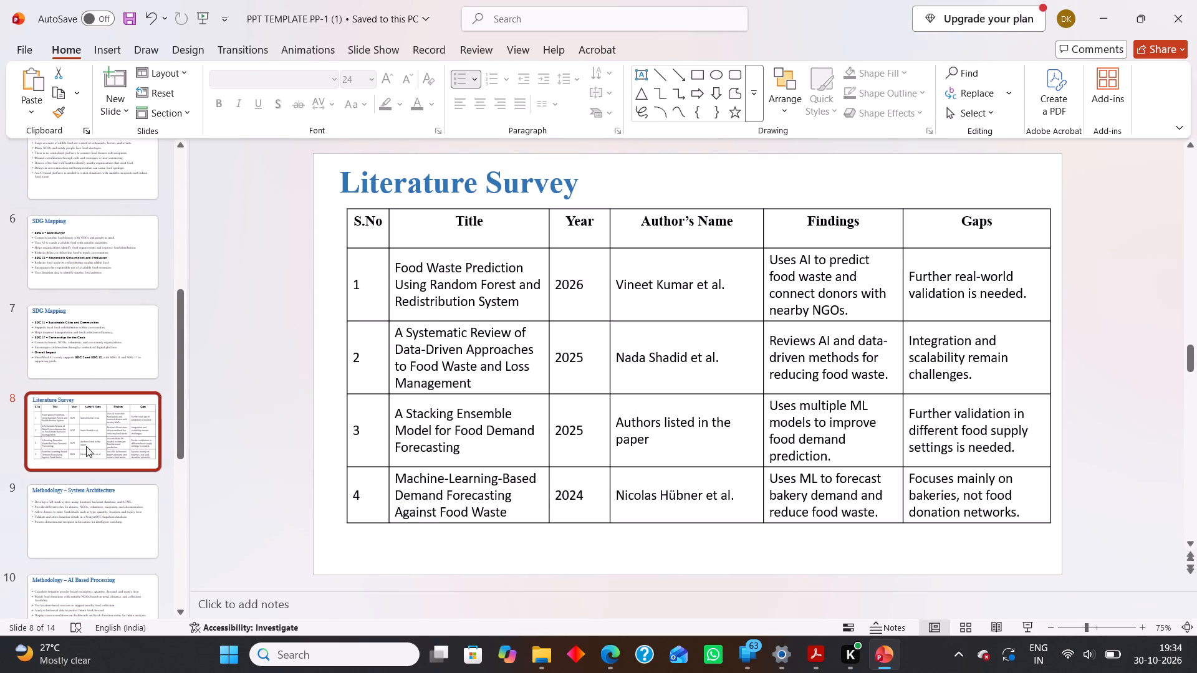
# Delete the "Methodology – System Architecture" slide.
pyautogui.scroll(-1, 86, 446)
pyautogui.click(86, 446)
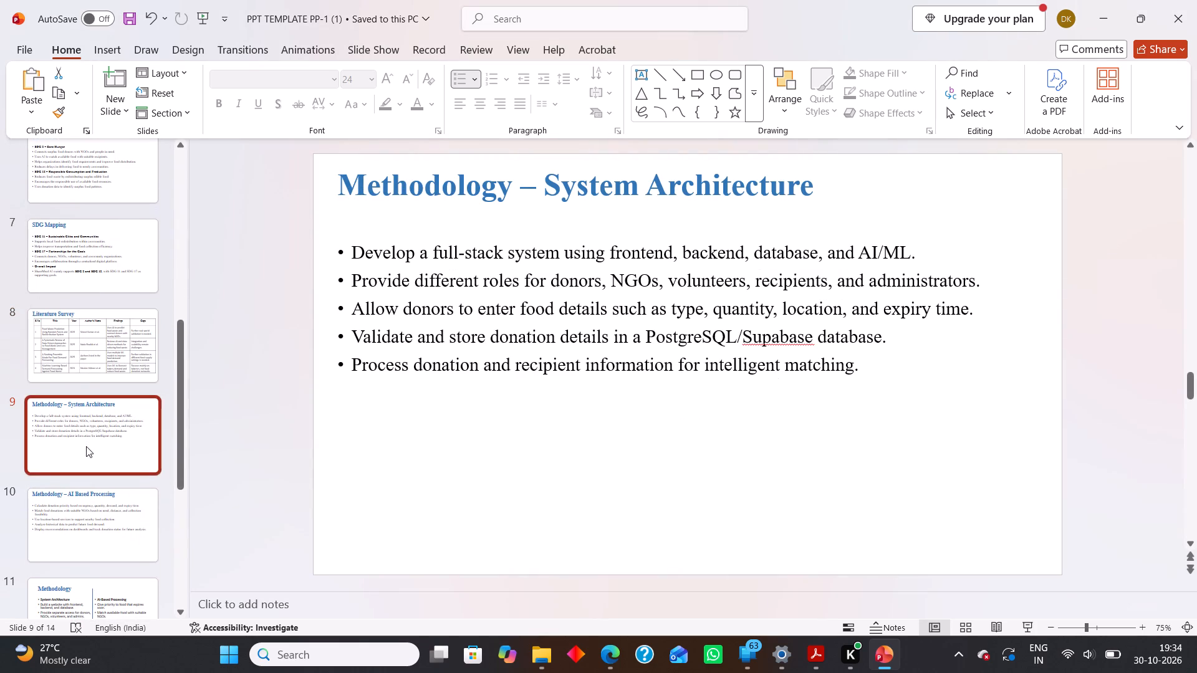
pyautogui.scroll(-1, 86, 446)
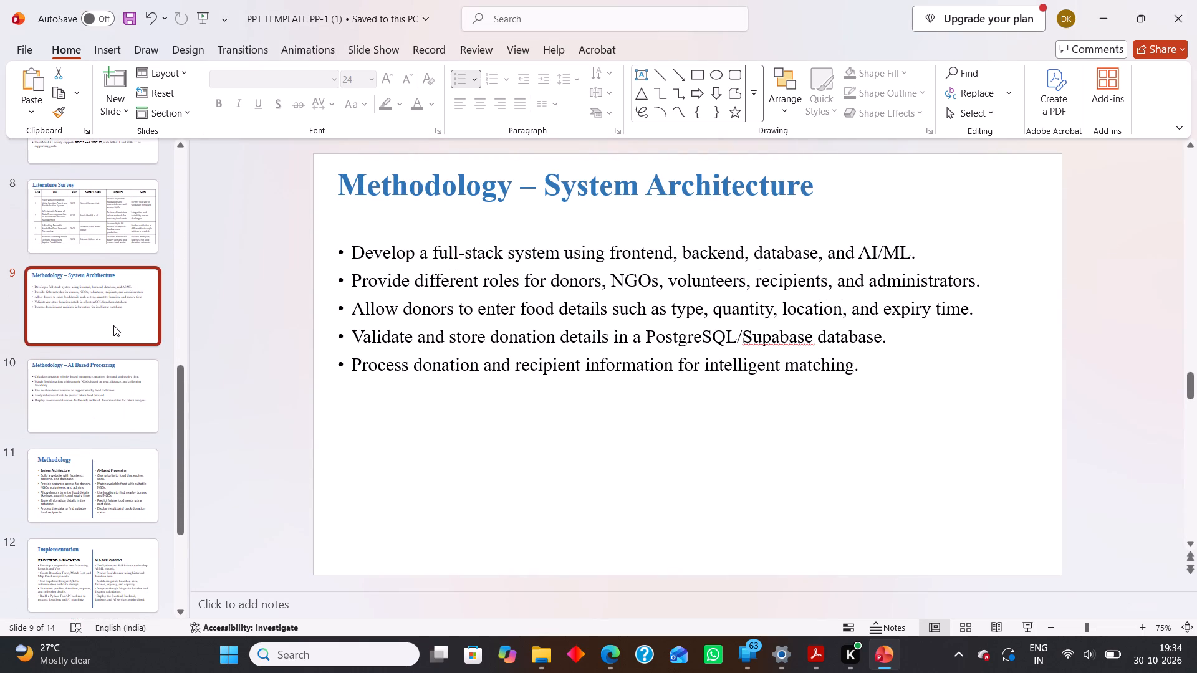
pyautogui.rightClick(113, 325)
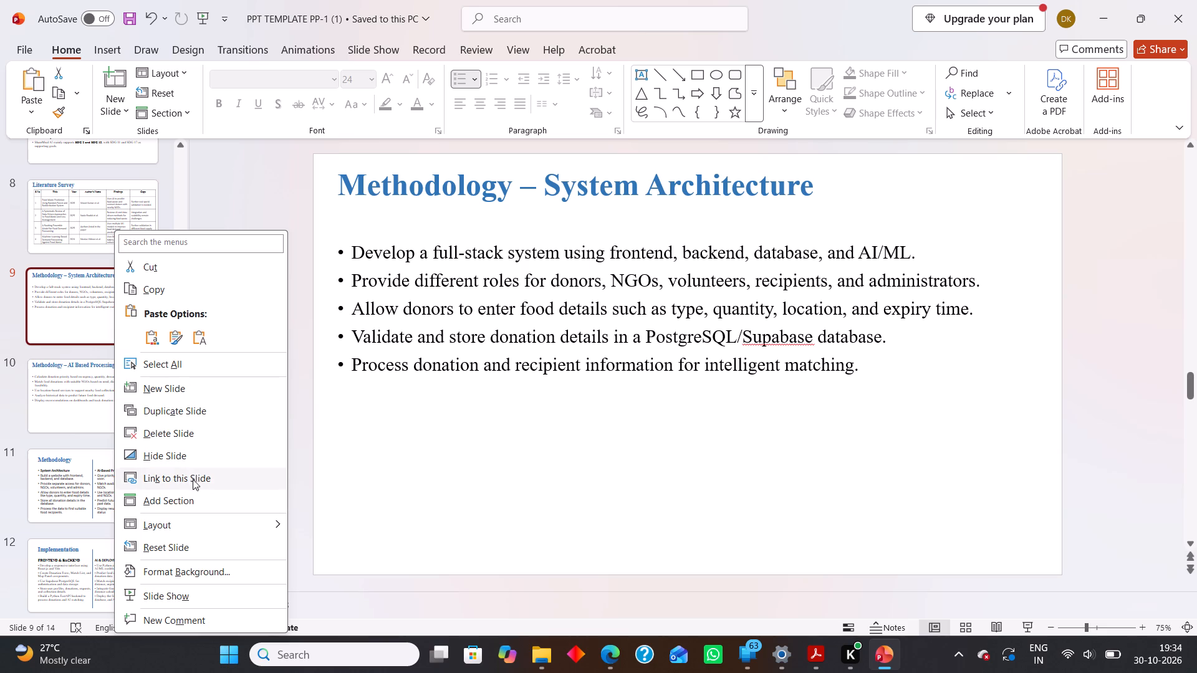
pyautogui.click(188, 441)
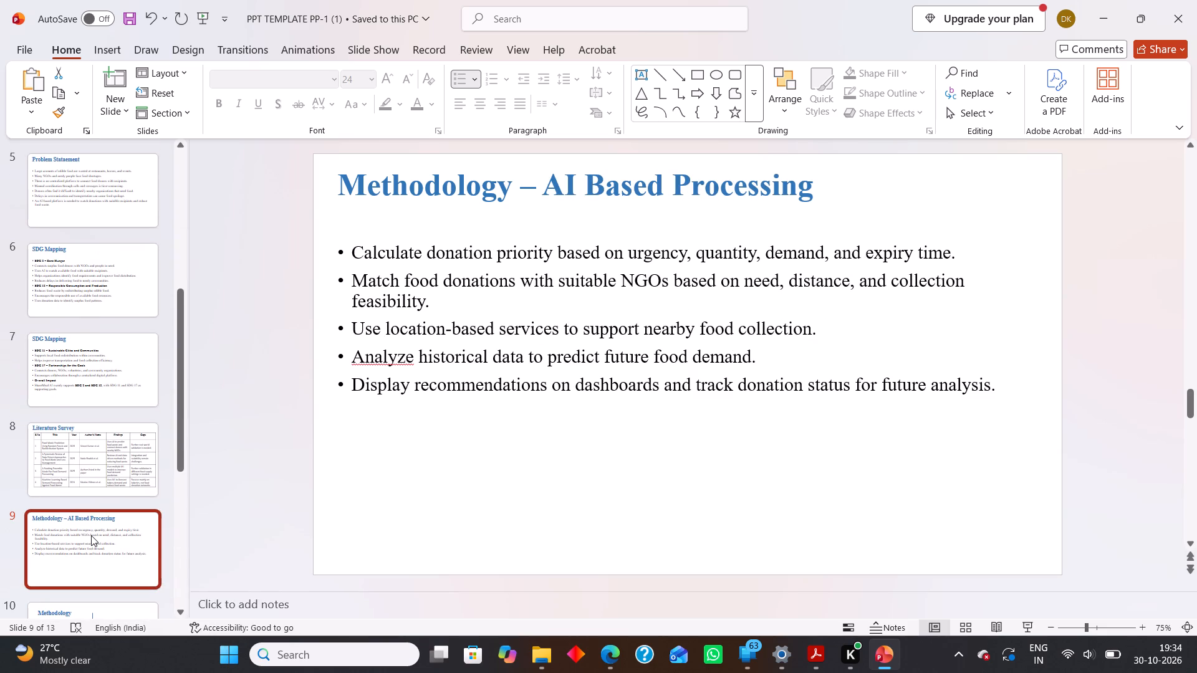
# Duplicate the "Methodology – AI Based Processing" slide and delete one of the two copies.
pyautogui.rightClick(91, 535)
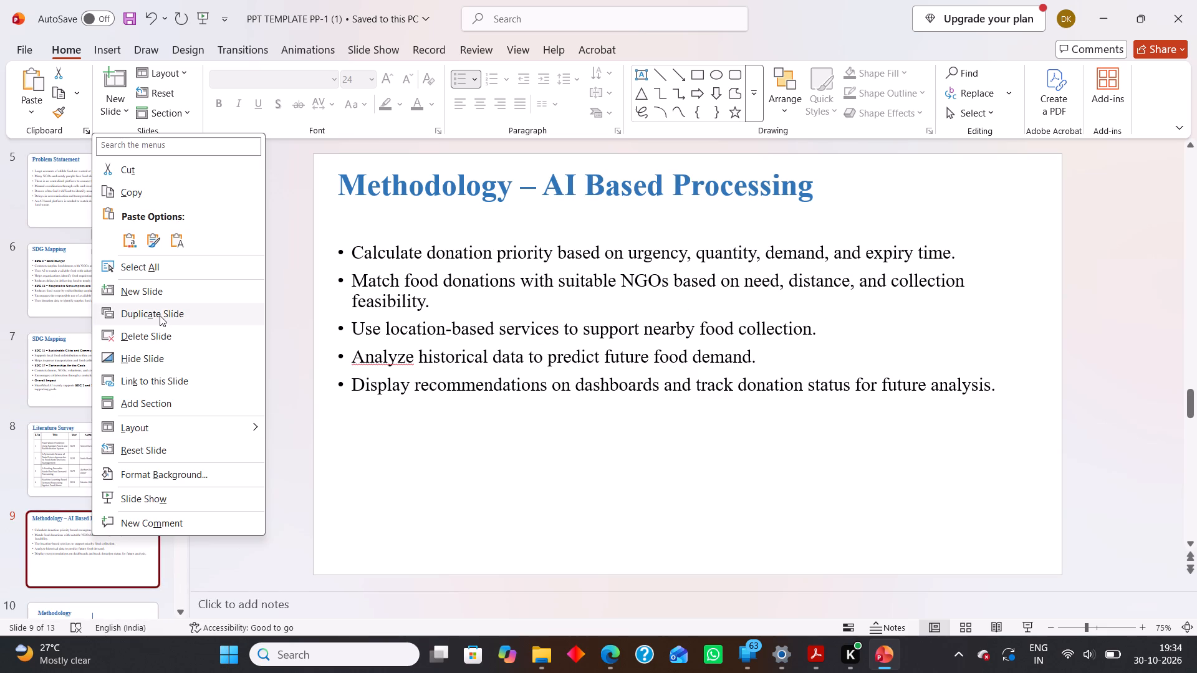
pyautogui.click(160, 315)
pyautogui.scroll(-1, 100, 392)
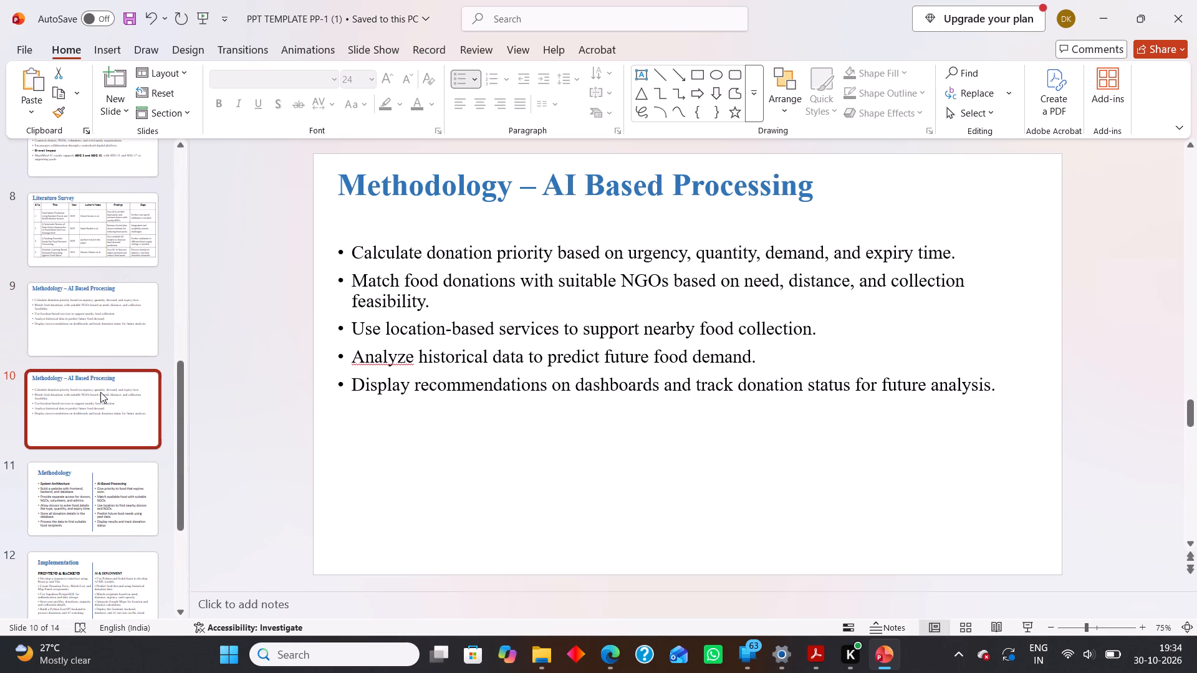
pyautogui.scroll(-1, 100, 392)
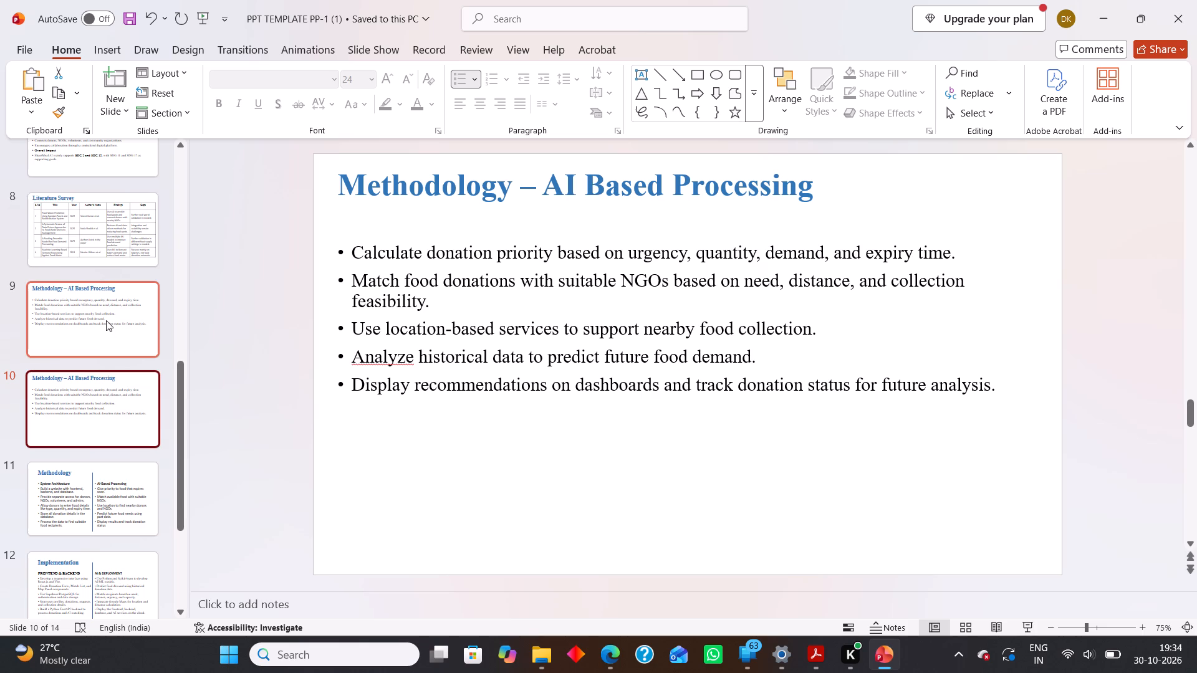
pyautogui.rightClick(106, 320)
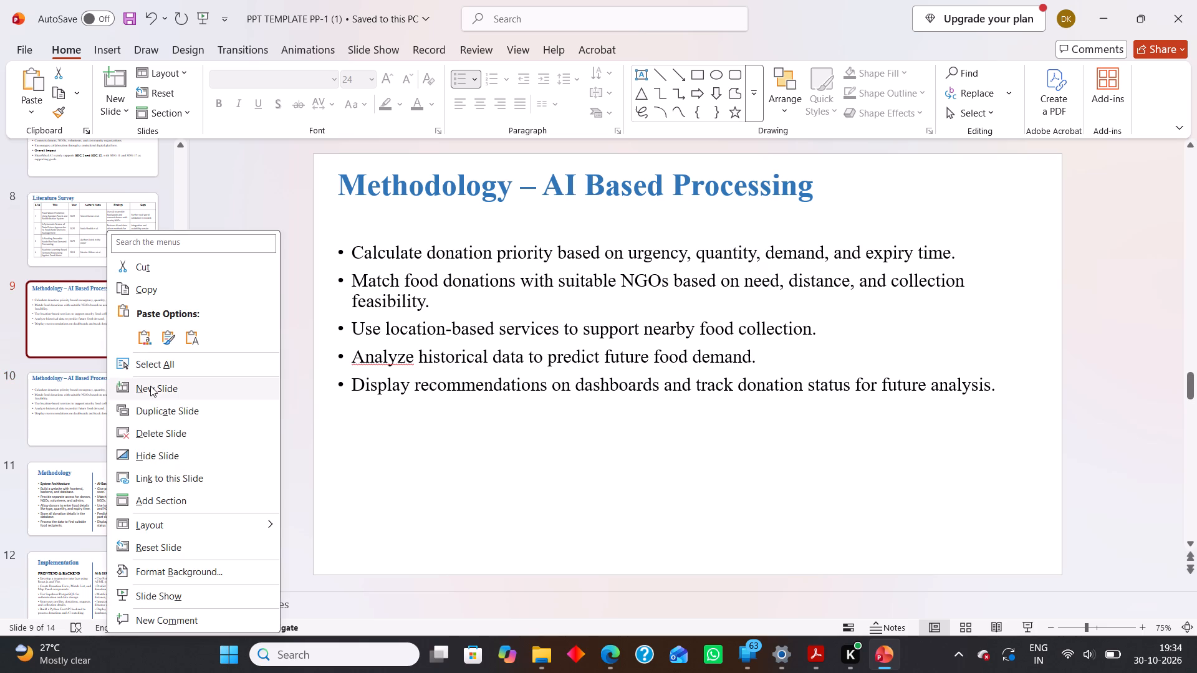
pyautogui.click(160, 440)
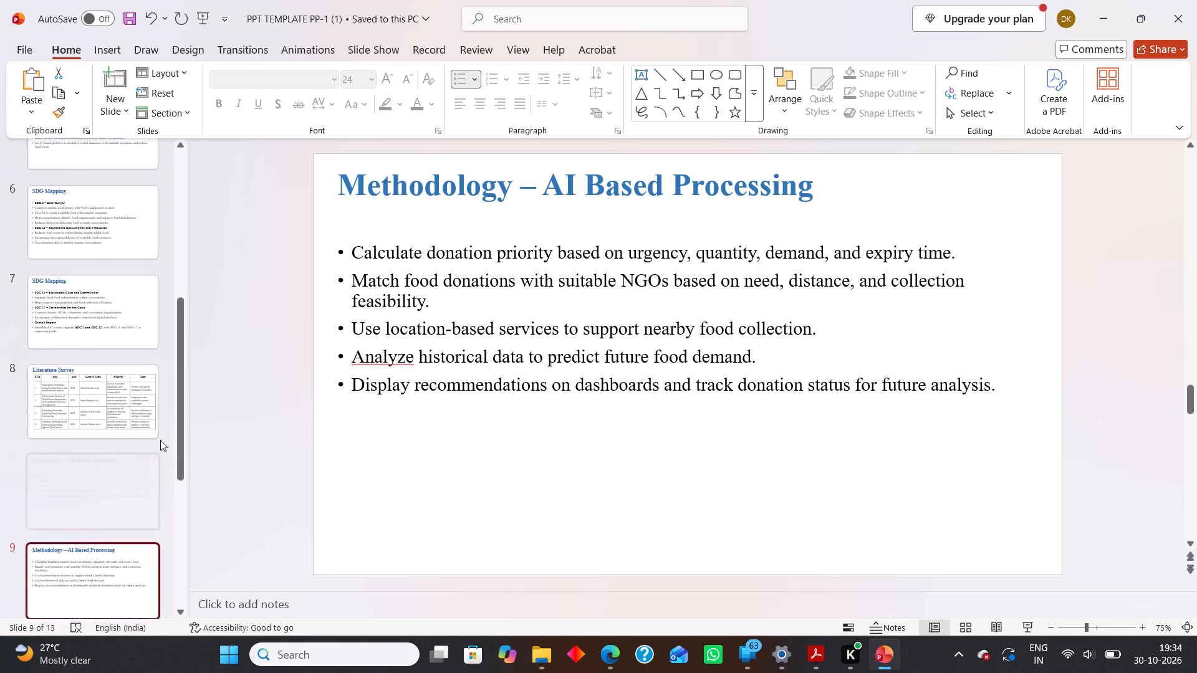
# Delete the remaining "Methodology – AI Based Processing" slide, keeping the merged two-column Methodology slide.
pyautogui.scroll(-2, 160, 440)
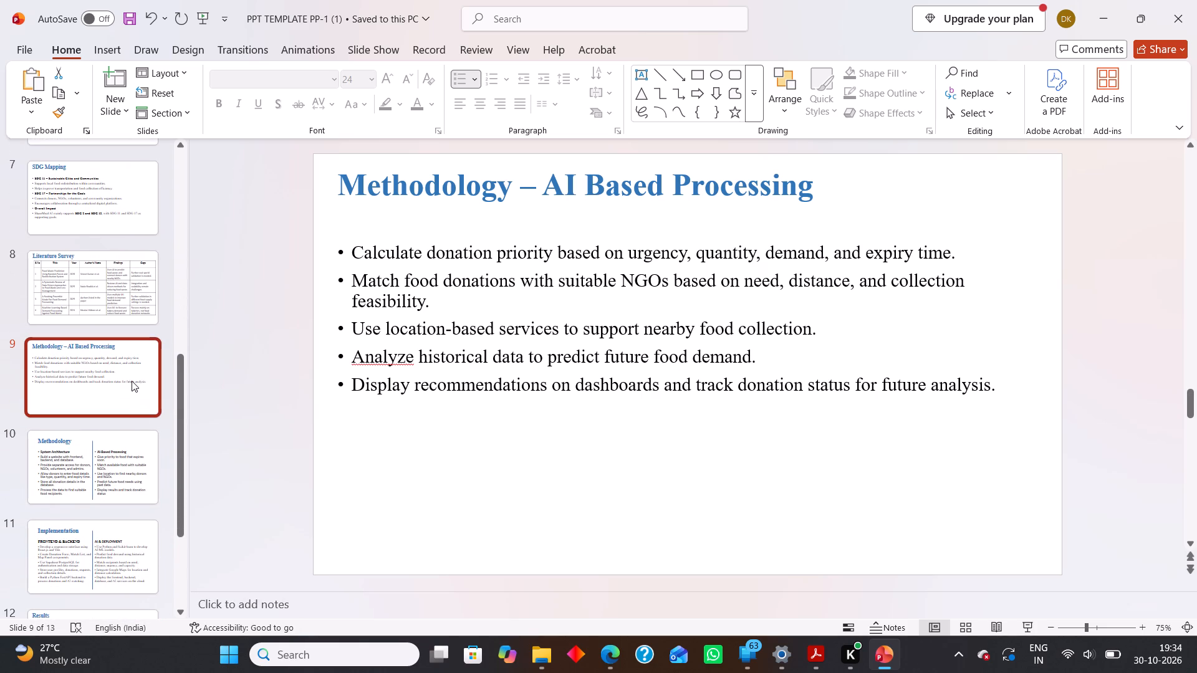
pyautogui.rightClick(132, 381)
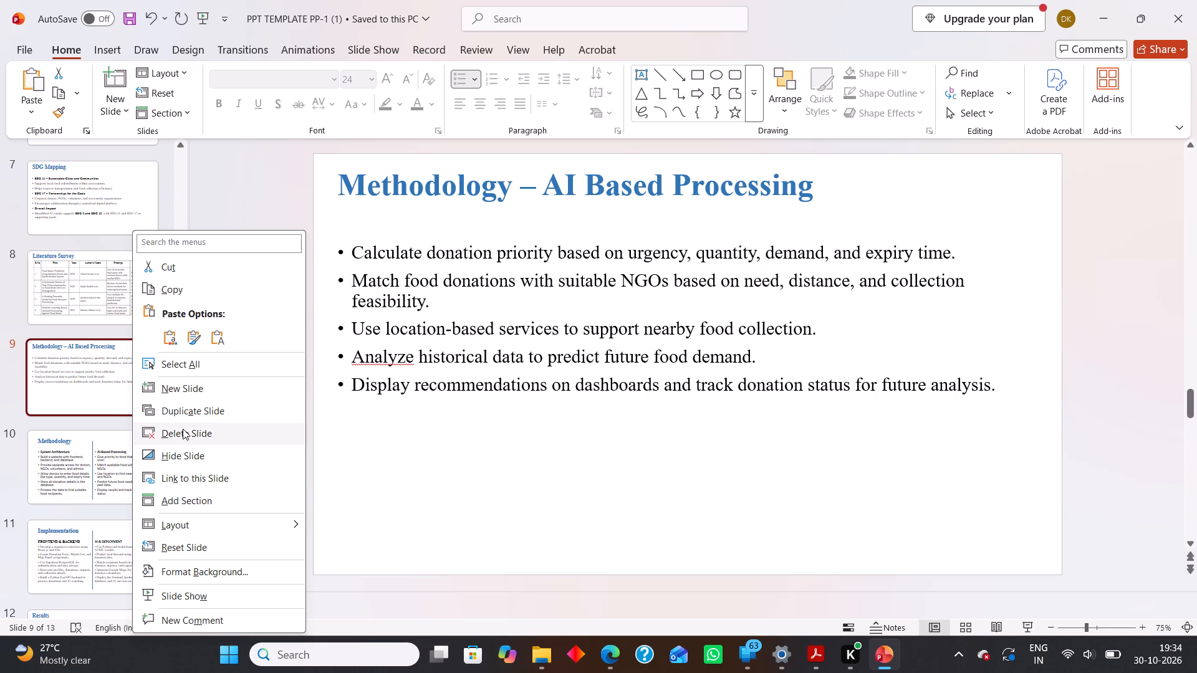
pyautogui.click(183, 429)
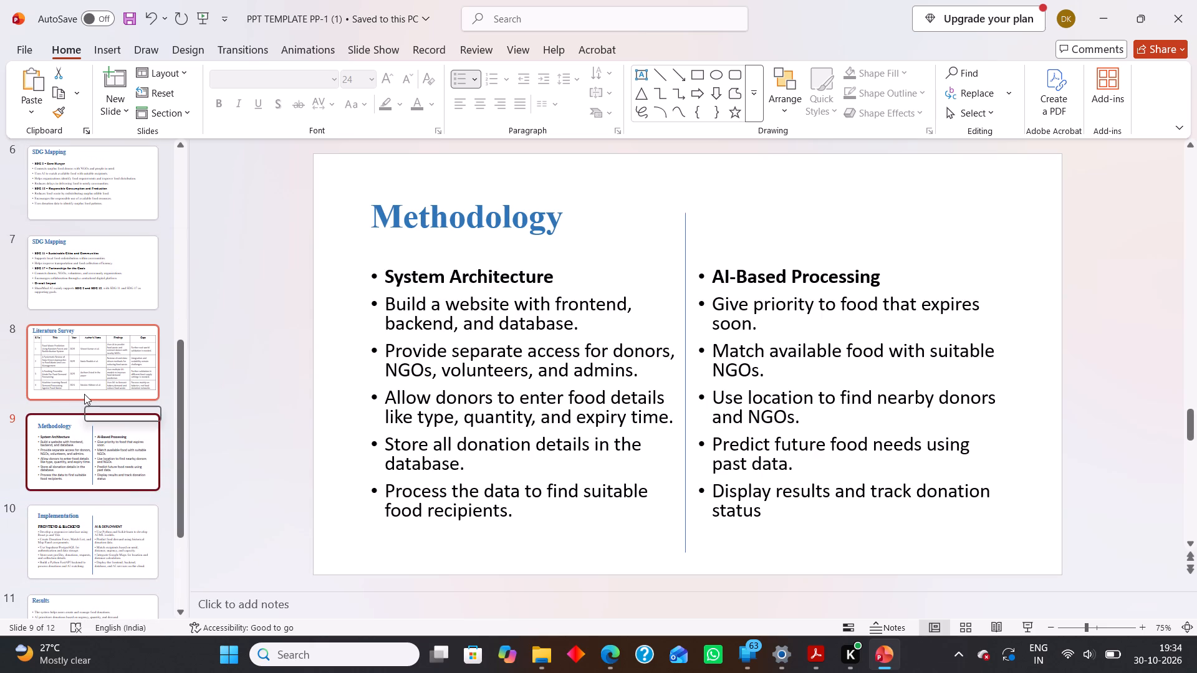
# Review the slides from SDG Mapping through THANK YOU, examining the Implementation and Results content.
pyautogui.scroll(1, 84, 394)
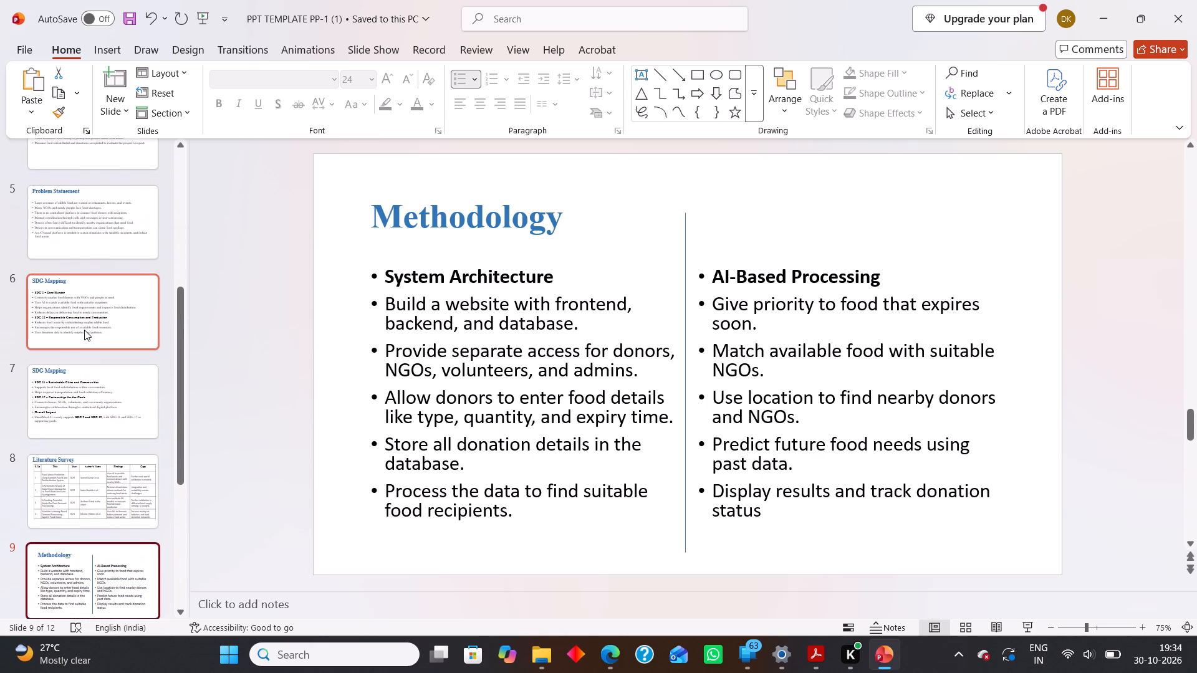
pyautogui.click(84, 330)
pyautogui.click(81, 410)
pyautogui.scroll(-1, 81, 396)
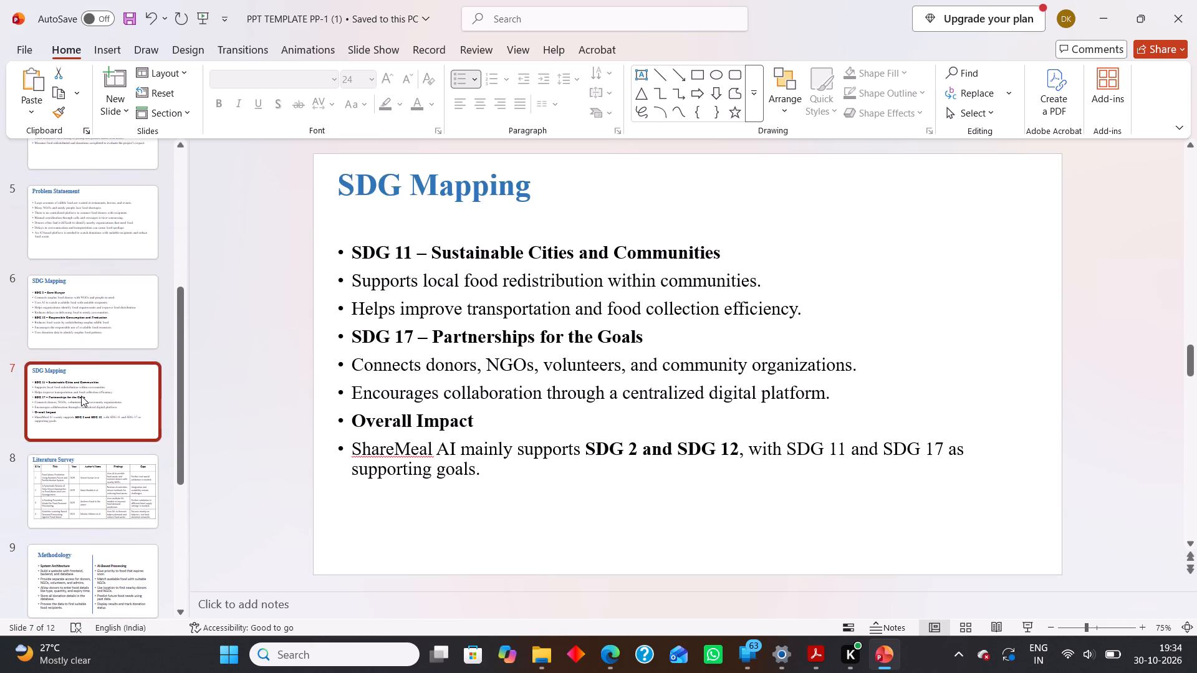
pyautogui.scroll(-1, 81, 396)
pyautogui.click(82, 355)
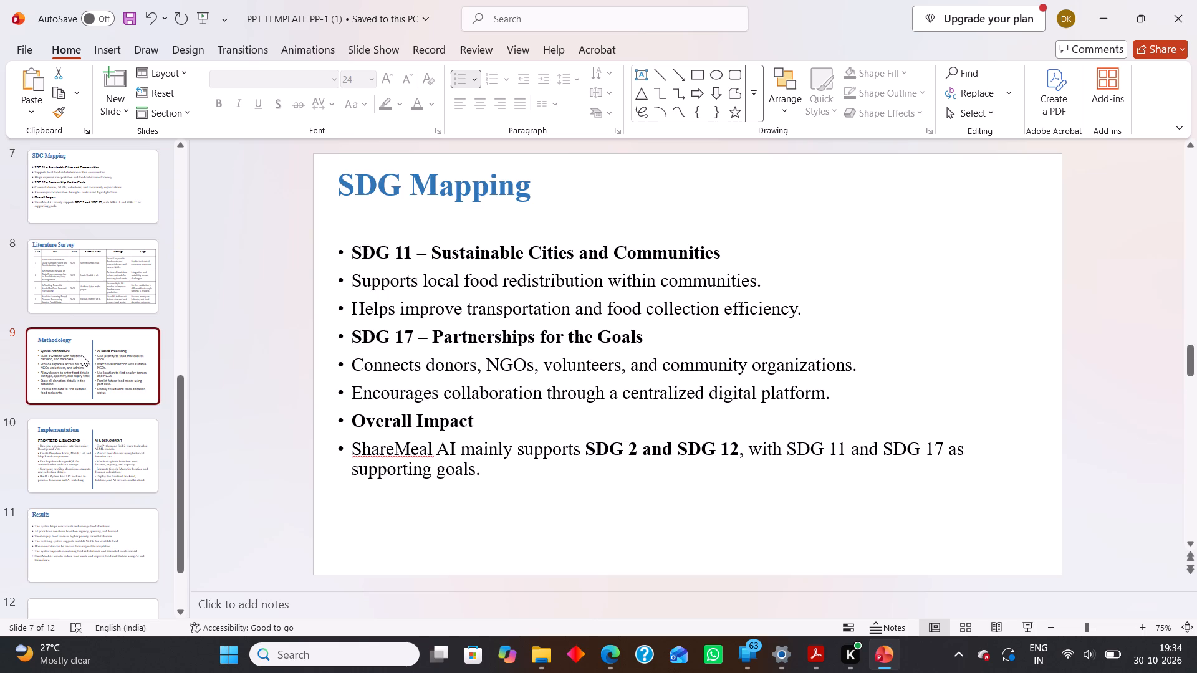
pyautogui.scroll(-1, 82, 355)
pyautogui.click(82, 355)
pyautogui.scroll(-1, 82, 355)
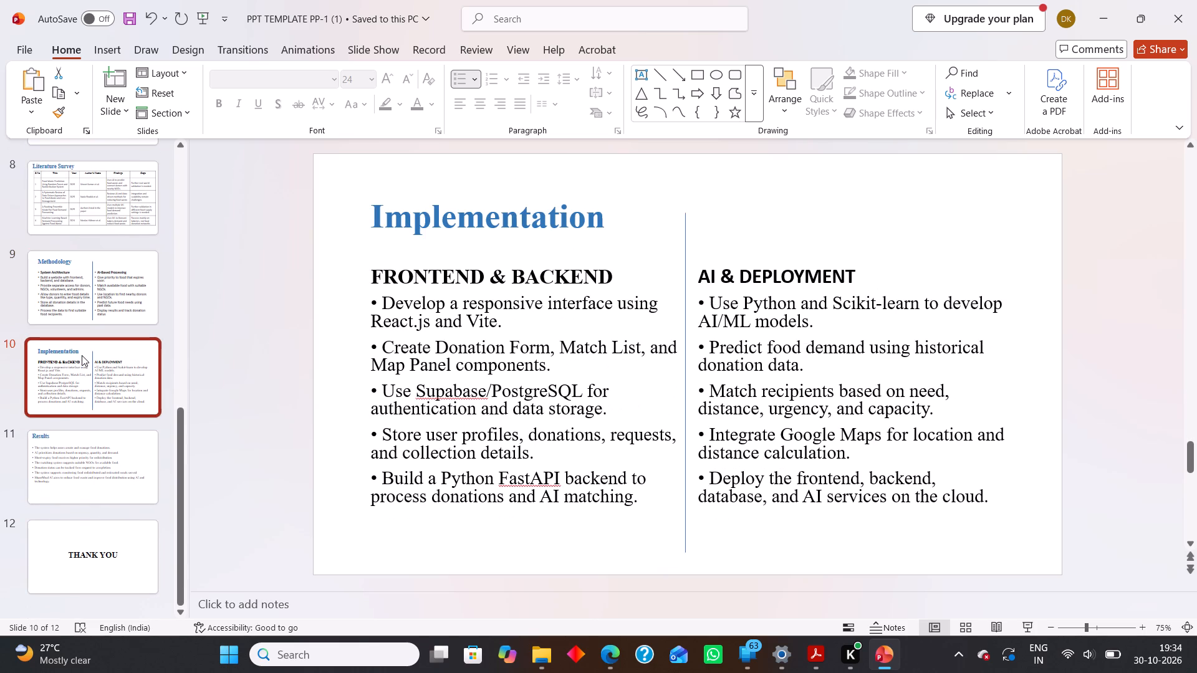
pyautogui.scroll(-3, 82, 355)
pyautogui.click(94, 431)
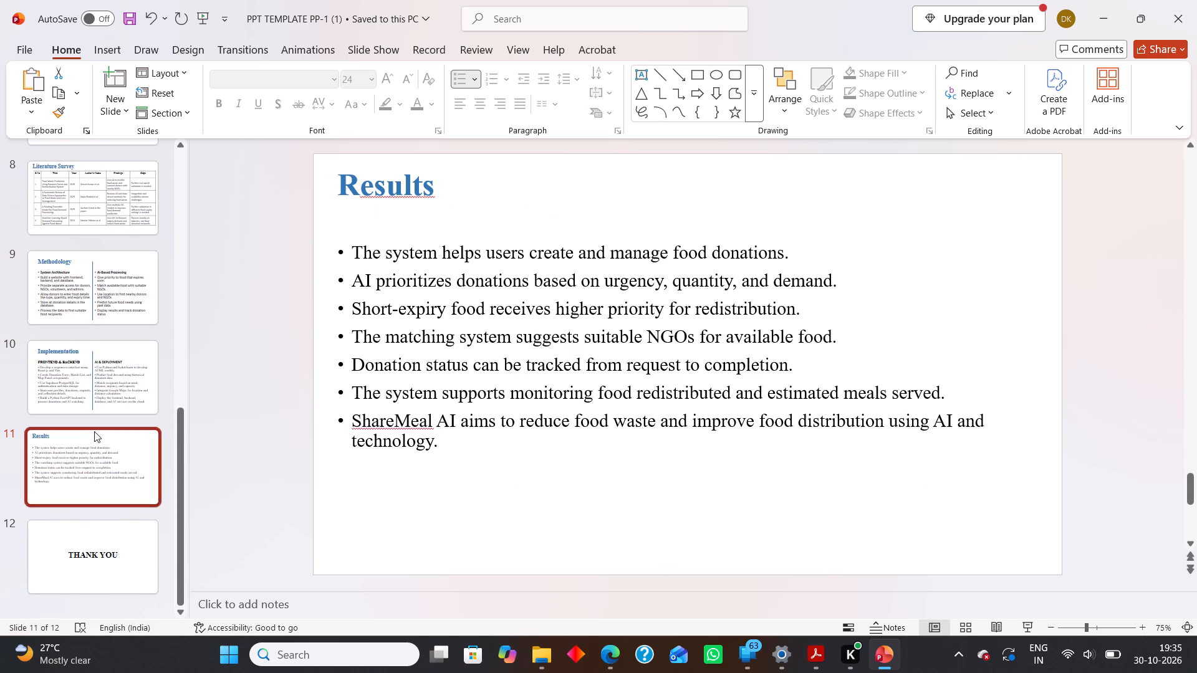
pyautogui.click(107, 585)
pyautogui.click(108, 477)
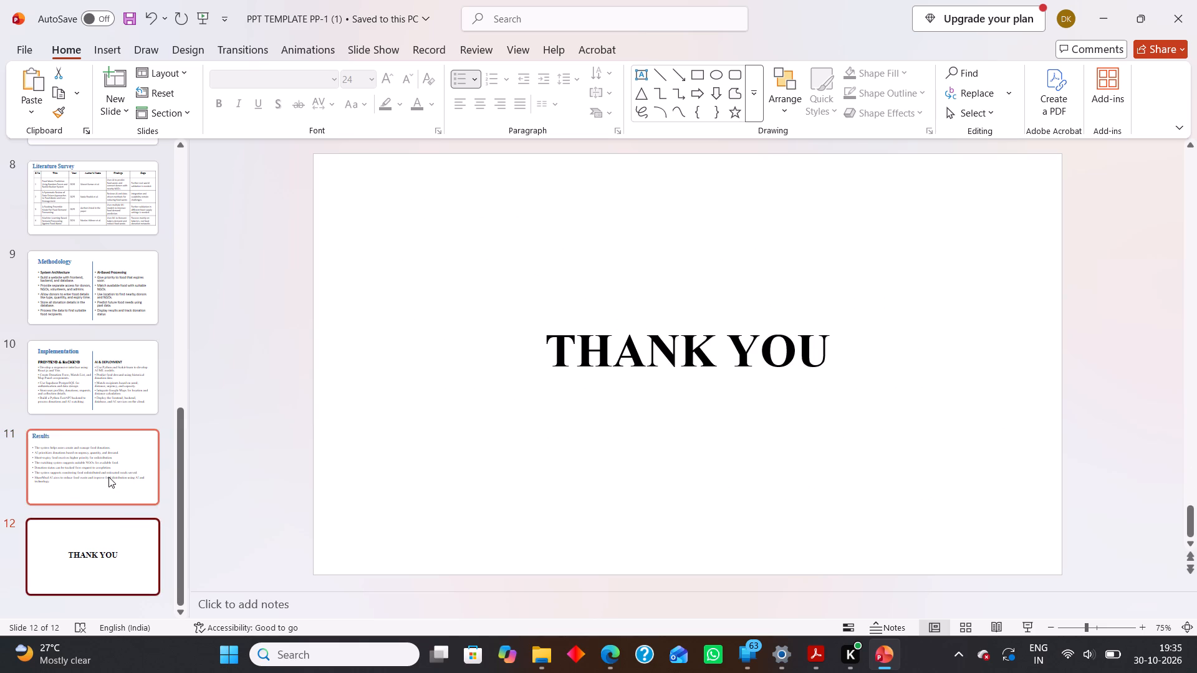
pyautogui.click(122, 351)
# Compare the Methodology and Implementation slides, examining their two-column layouts and column heading styles.
pyautogui.scroll(1, 122, 351)
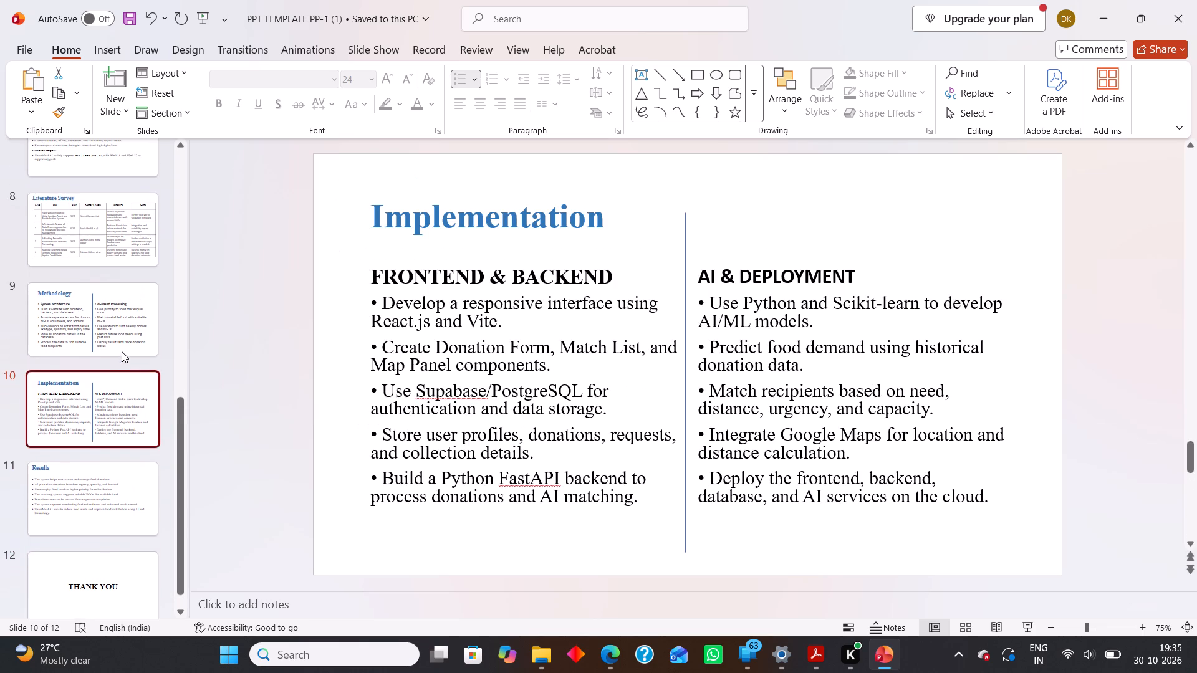
pyautogui.scroll(2, 122, 351)
pyautogui.click(122, 351)
pyautogui.scroll(1, 122, 351)
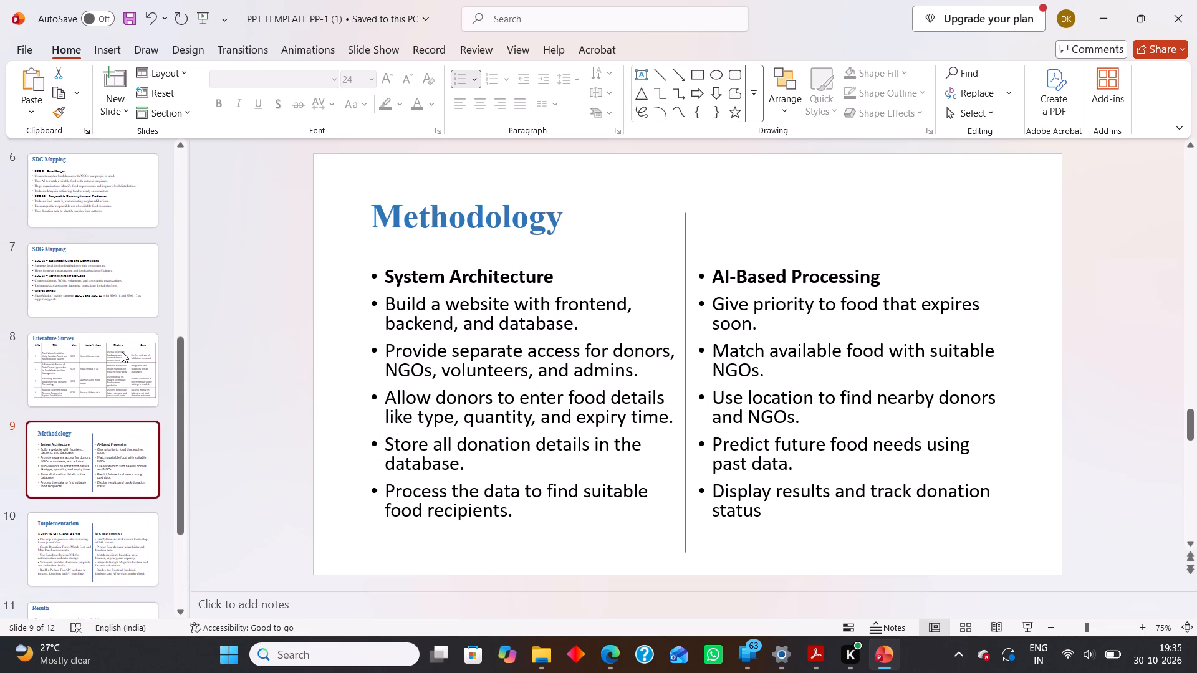
pyautogui.scroll(1, 122, 351)
pyautogui.click(60, 470)
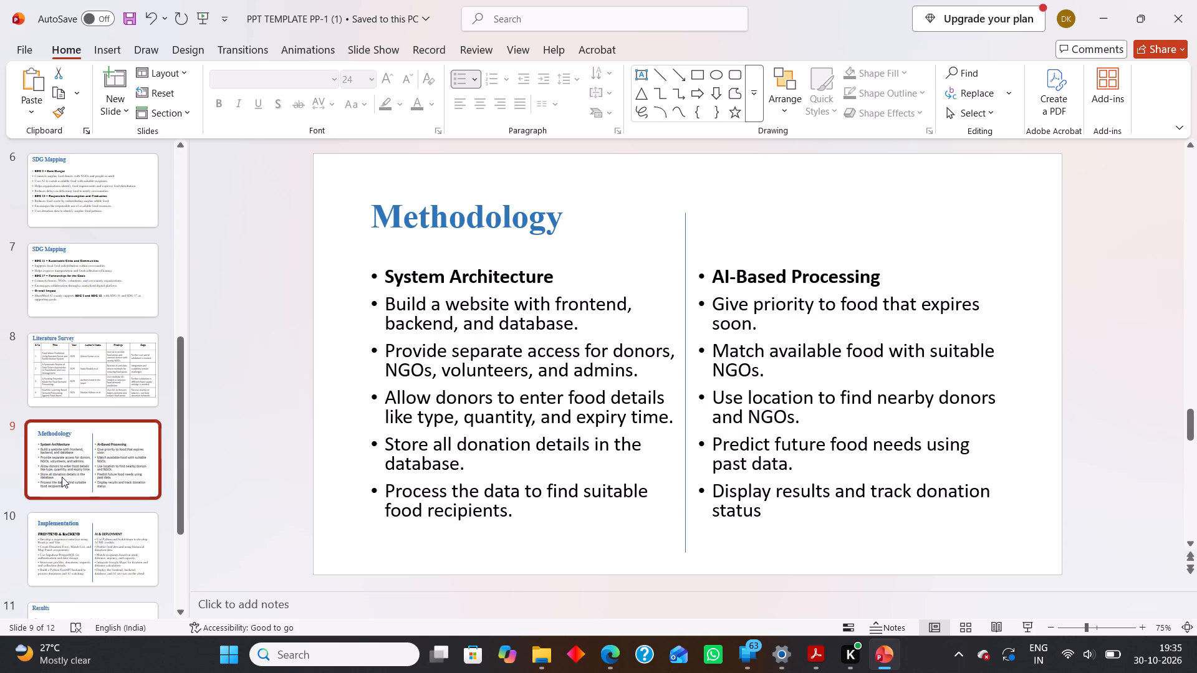
pyautogui.click(87, 526)
pyautogui.click(87, 541)
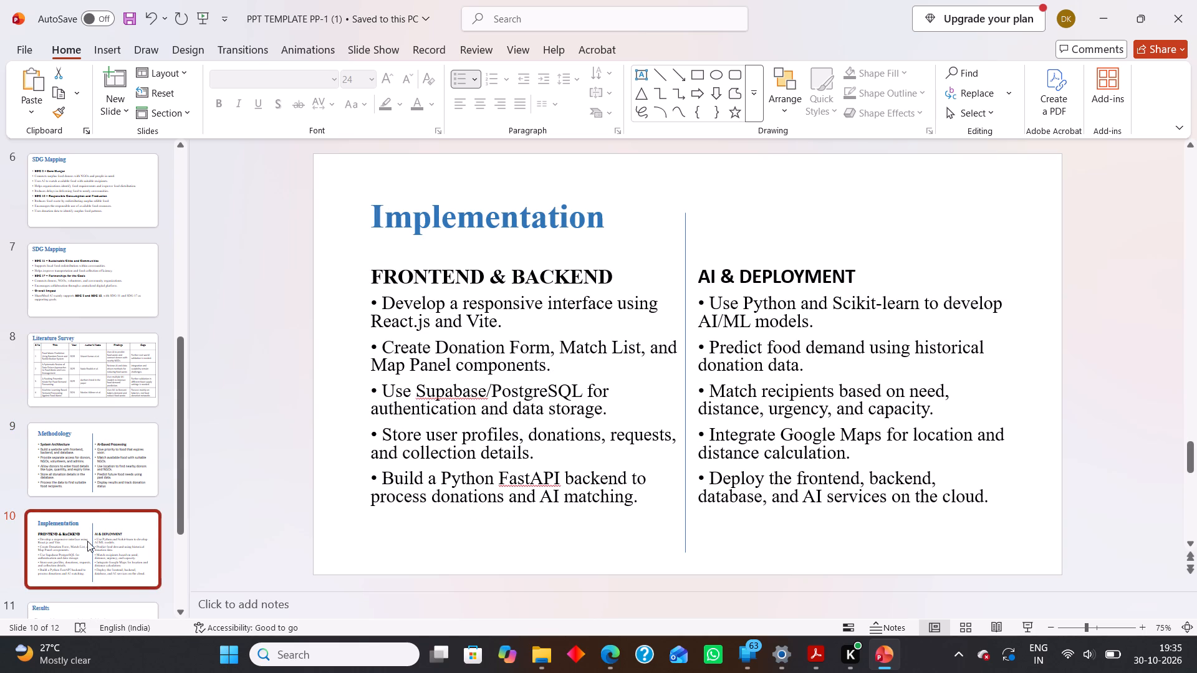
pyautogui.click(115, 443)
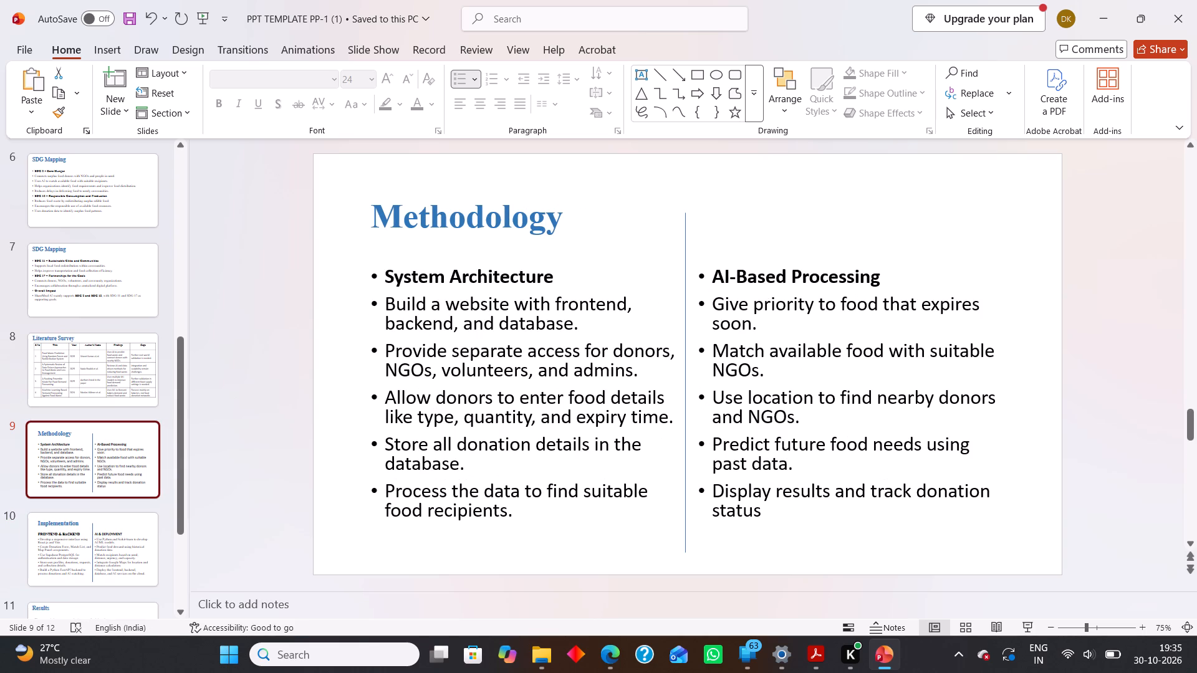
pyautogui.click(113, 574)
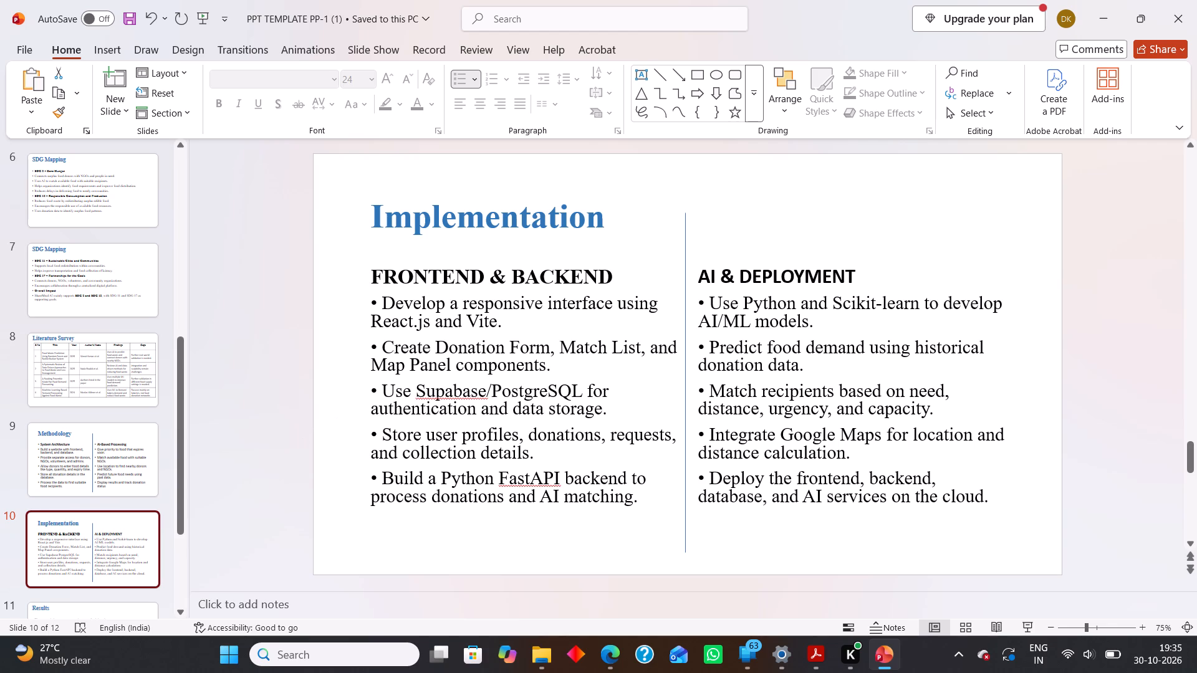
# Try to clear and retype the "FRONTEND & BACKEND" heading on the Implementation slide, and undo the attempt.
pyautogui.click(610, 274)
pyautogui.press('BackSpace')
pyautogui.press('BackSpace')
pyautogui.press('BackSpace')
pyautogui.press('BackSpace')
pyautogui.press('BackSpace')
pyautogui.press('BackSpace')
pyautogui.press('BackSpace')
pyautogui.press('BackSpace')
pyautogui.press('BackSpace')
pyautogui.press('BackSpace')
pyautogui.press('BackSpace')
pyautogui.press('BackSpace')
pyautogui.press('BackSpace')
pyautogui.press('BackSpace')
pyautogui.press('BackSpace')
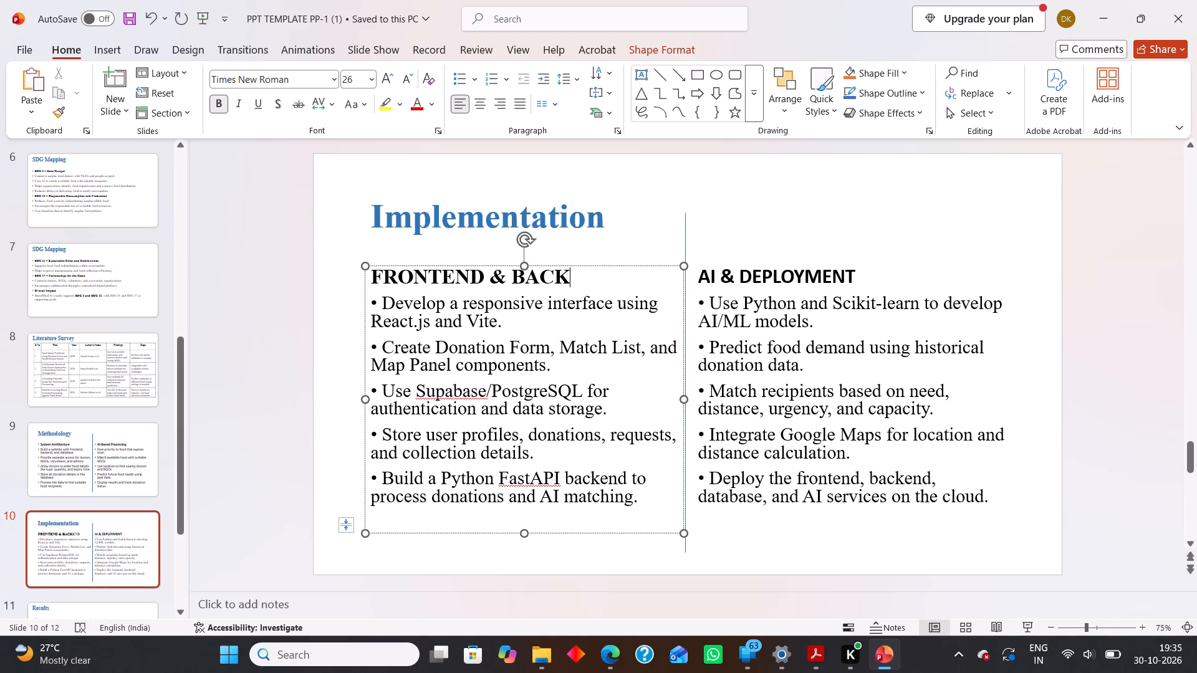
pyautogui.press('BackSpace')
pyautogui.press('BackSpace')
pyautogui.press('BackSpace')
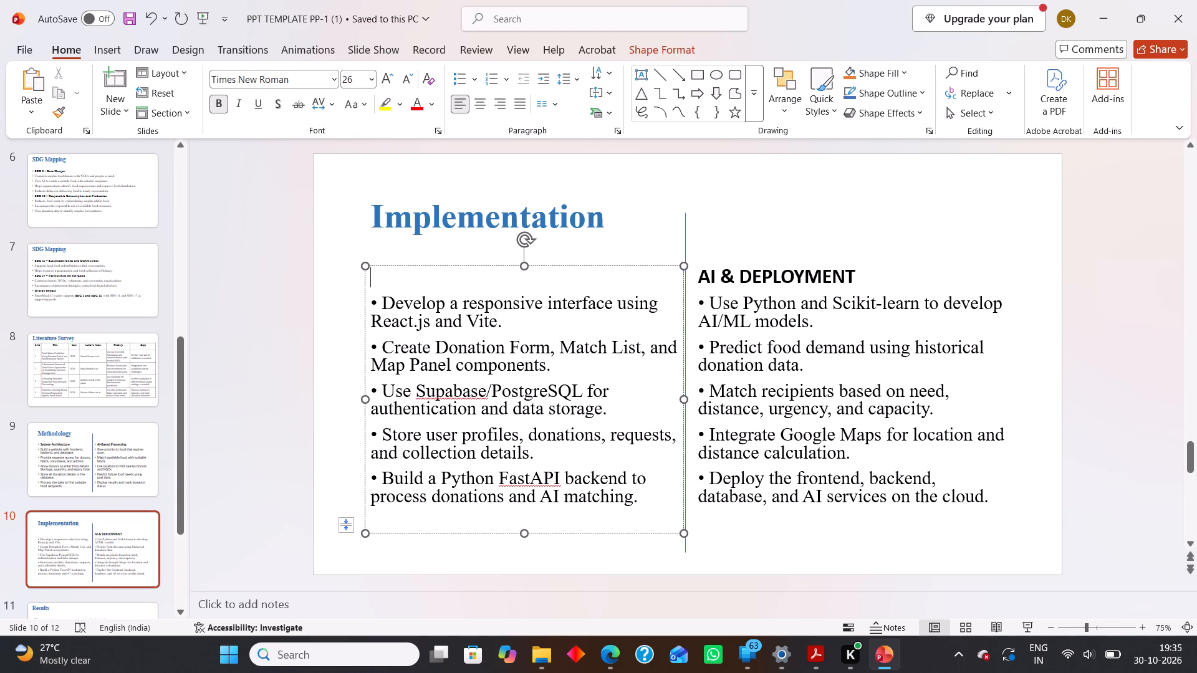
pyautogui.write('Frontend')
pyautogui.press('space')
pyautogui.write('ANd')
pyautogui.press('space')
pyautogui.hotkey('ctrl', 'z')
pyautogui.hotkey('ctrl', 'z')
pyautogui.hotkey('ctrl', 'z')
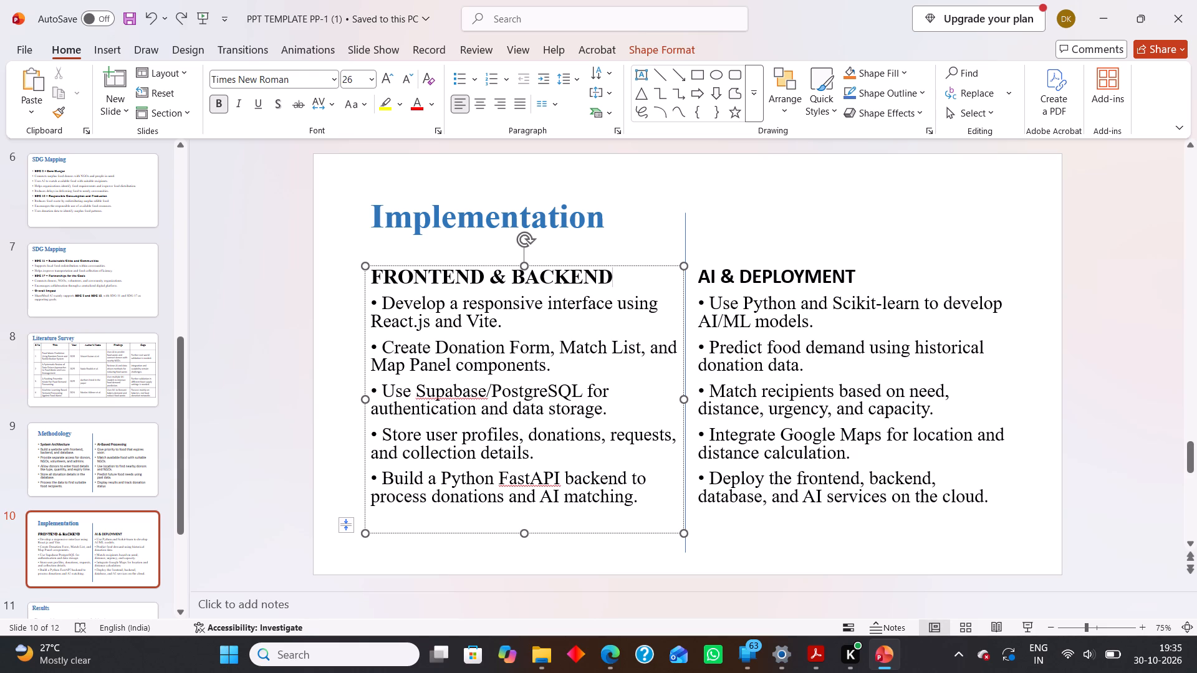
# Change the first column heading on the Implementation slide to "Frontend & Backend", keeping its bold formatting.
pyautogui.moveTo(483, 279); pyautogui.dragTo(387, 270)
pyautogui.write('rontend')
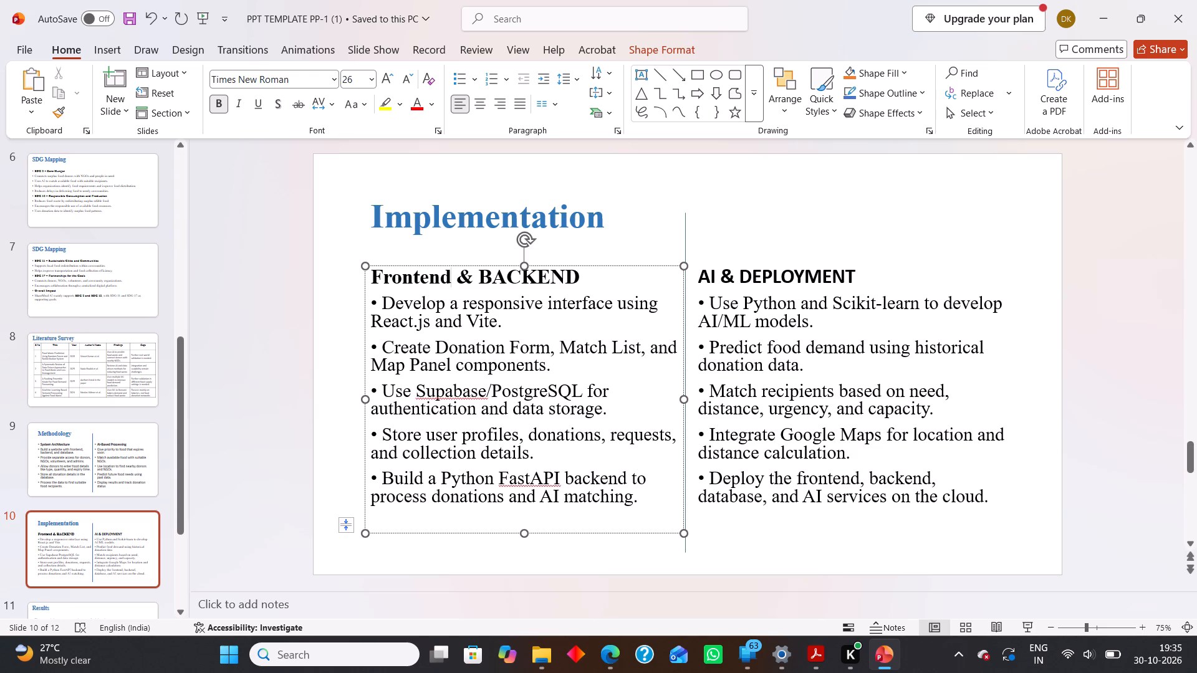
pyautogui.moveTo(580, 274); pyautogui.dragTo(498, 282)
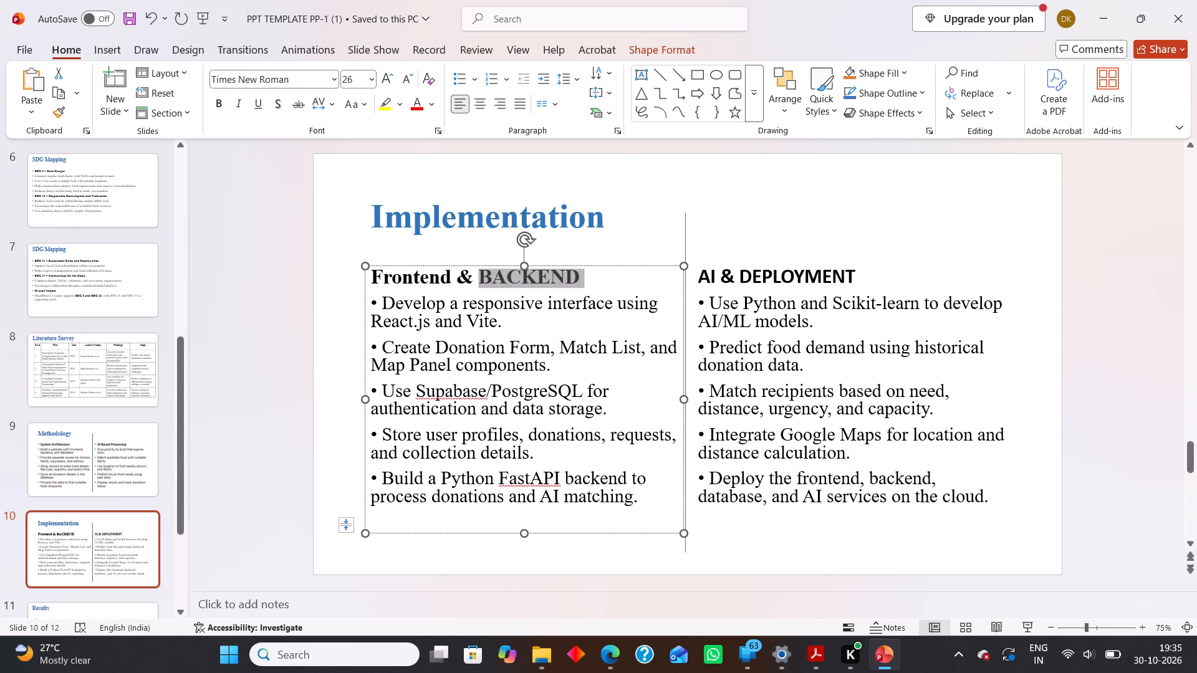
pyautogui.moveTo(498, 282); pyautogui.dragTo(497, 274)
pyautogui.write('ac')
pyautogui.write('kend')
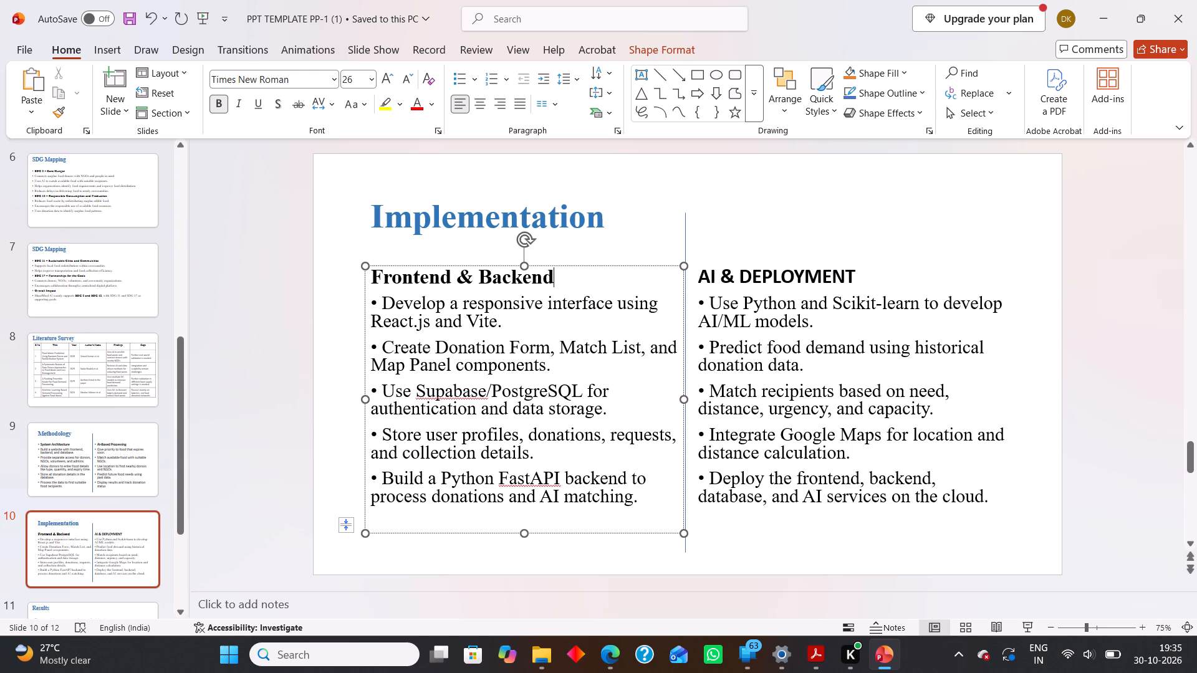
# Change the second column heading on the Implementation slide to "AI & Deployment", keeping it on its own line above the bullets.
pyautogui.moveTo(856, 272); pyautogui.dragTo(774, 275)
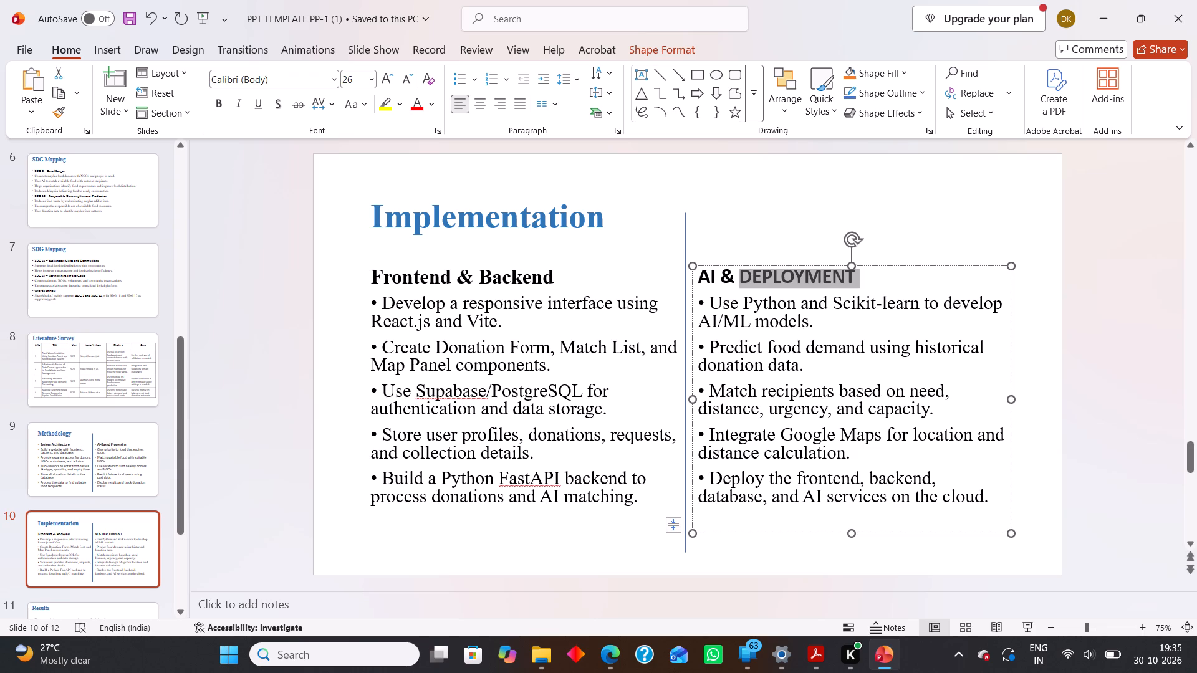
pyautogui.moveTo(774, 275); pyautogui.dragTo(761, 274)
pyautogui.click(761, 274)
pyautogui.press('BackSpace')
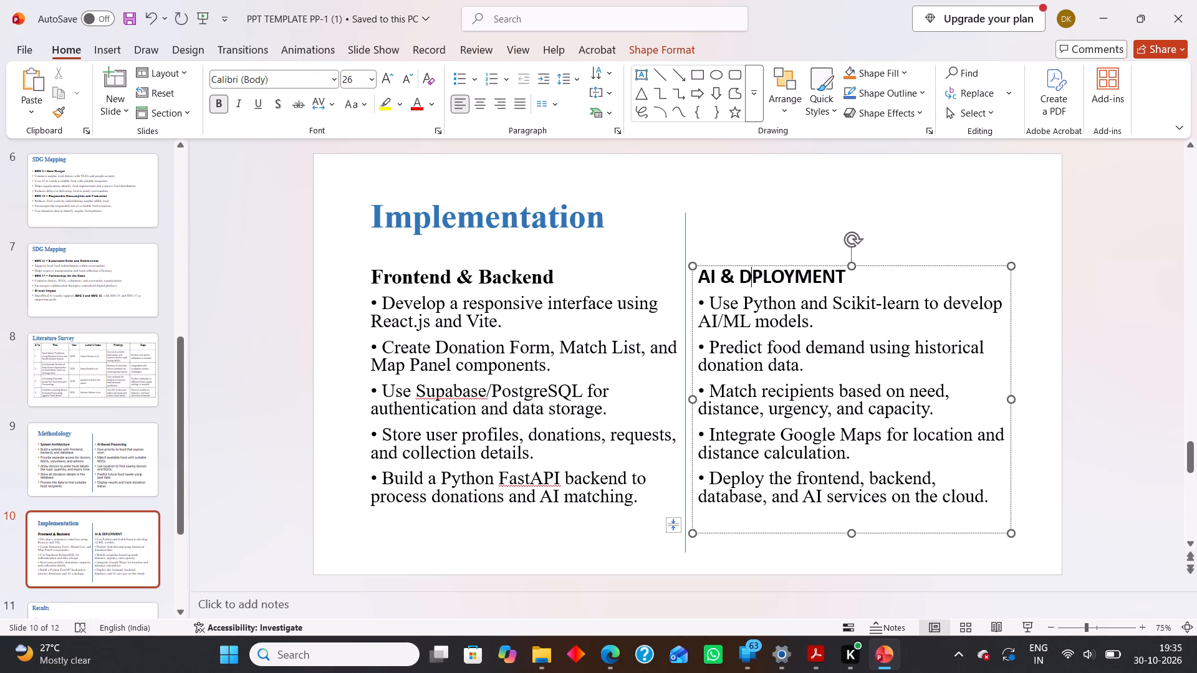
pyautogui.moveTo(849, 281); pyautogui.dragTo(757, 274)
pyautogui.press('BackSpace')
pyautogui.press('BackSpace')
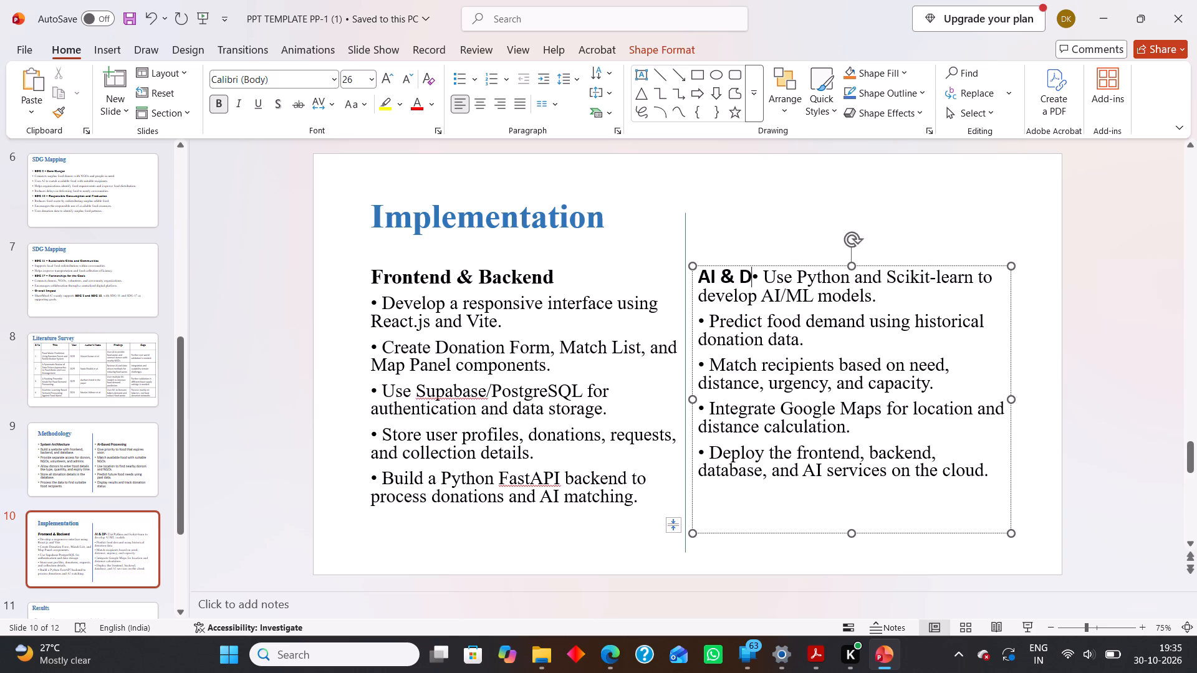
pyautogui.write('eployment')
pyautogui.press('Return')
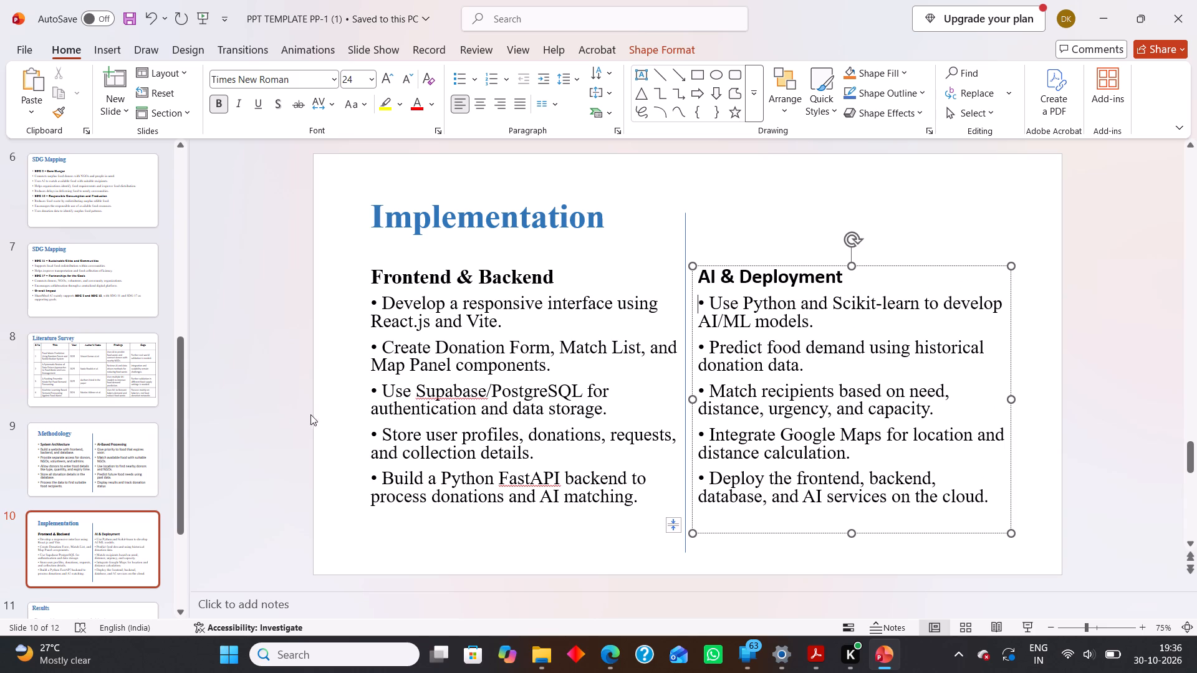
# Set all text in the System Architecture column of the Methodology slide to Times New Roman.
pyautogui.click(85, 515)
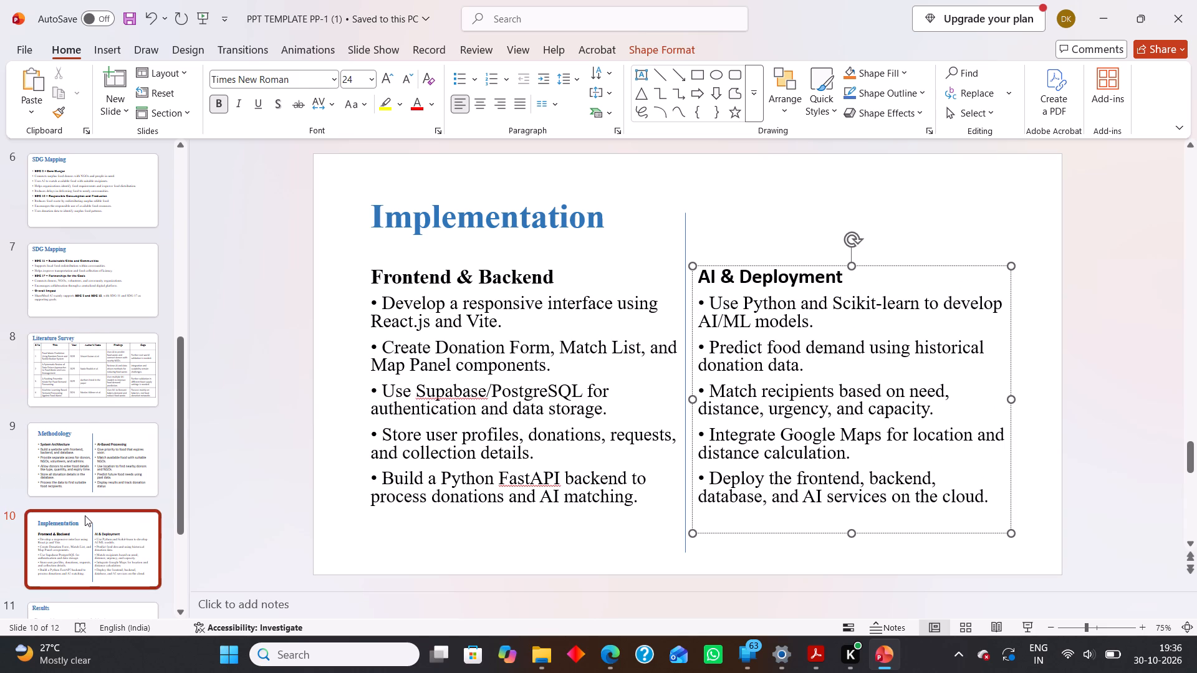
pyautogui.scroll(-1, 85, 515)
pyautogui.click(77, 498)
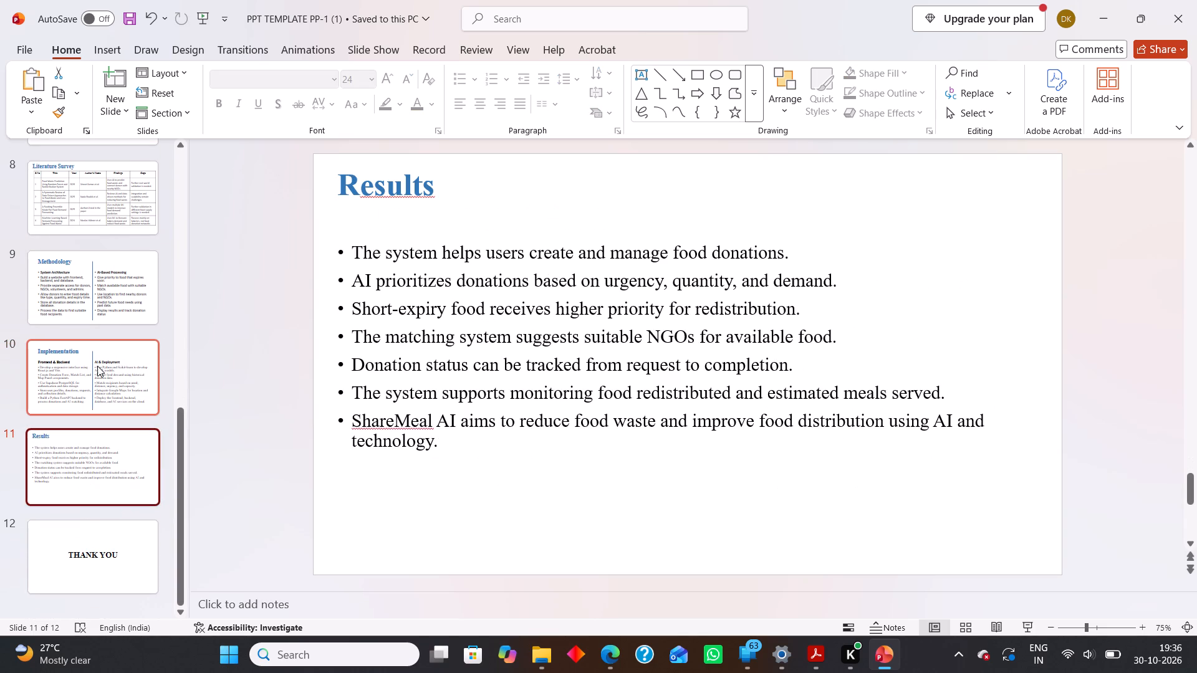
pyautogui.click(94, 360)
pyautogui.scroll(1, 94, 360)
pyautogui.click(94, 360)
pyautogui.scroll(1, 94, 360)
pyautogui.click(400, 337)
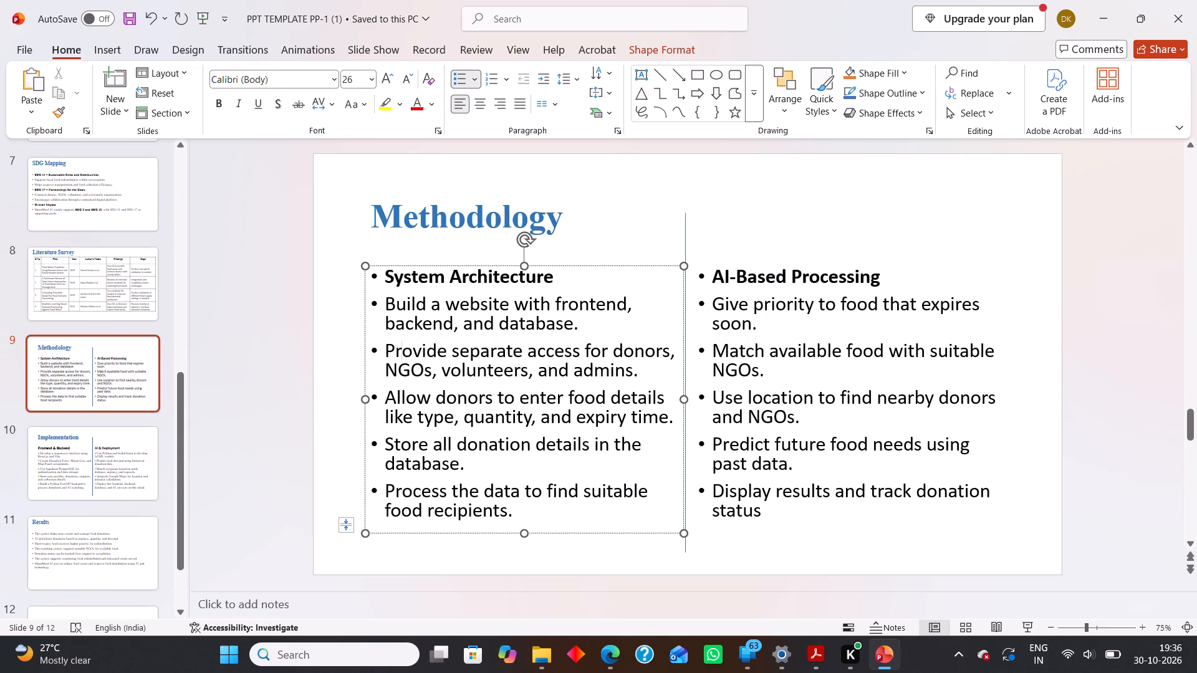
pyautogui.hotkey('ctrl', 'a')
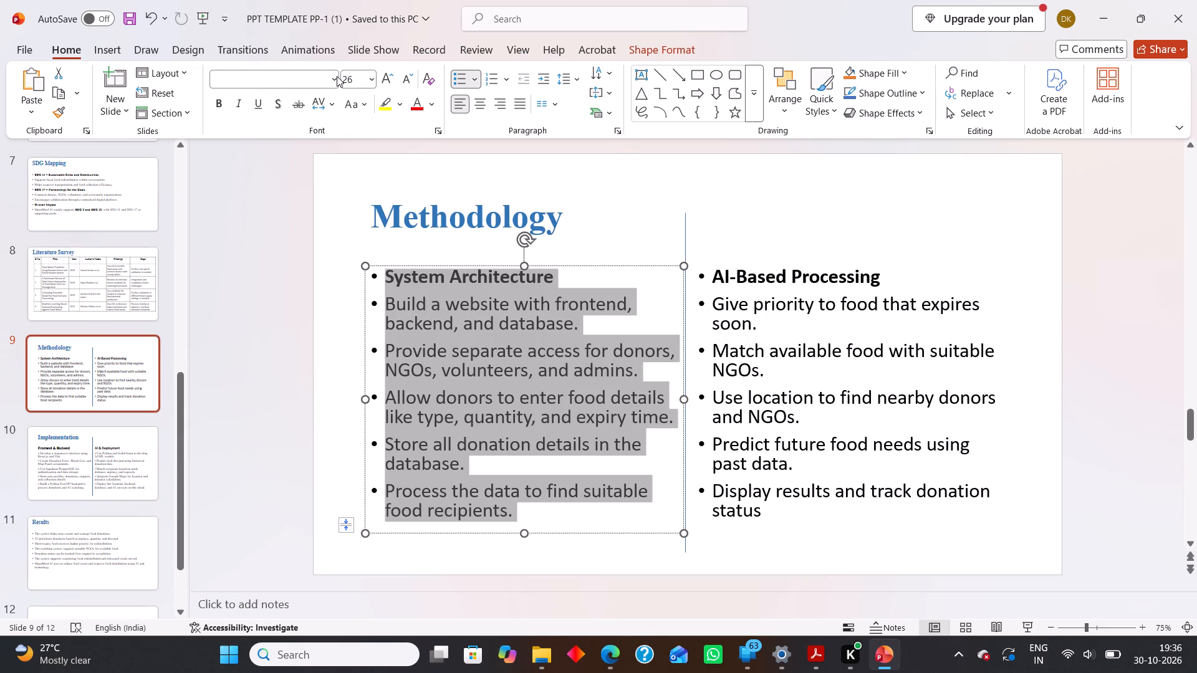
pyautogui.click(338, 76)
pyautogui.click(302, 187)
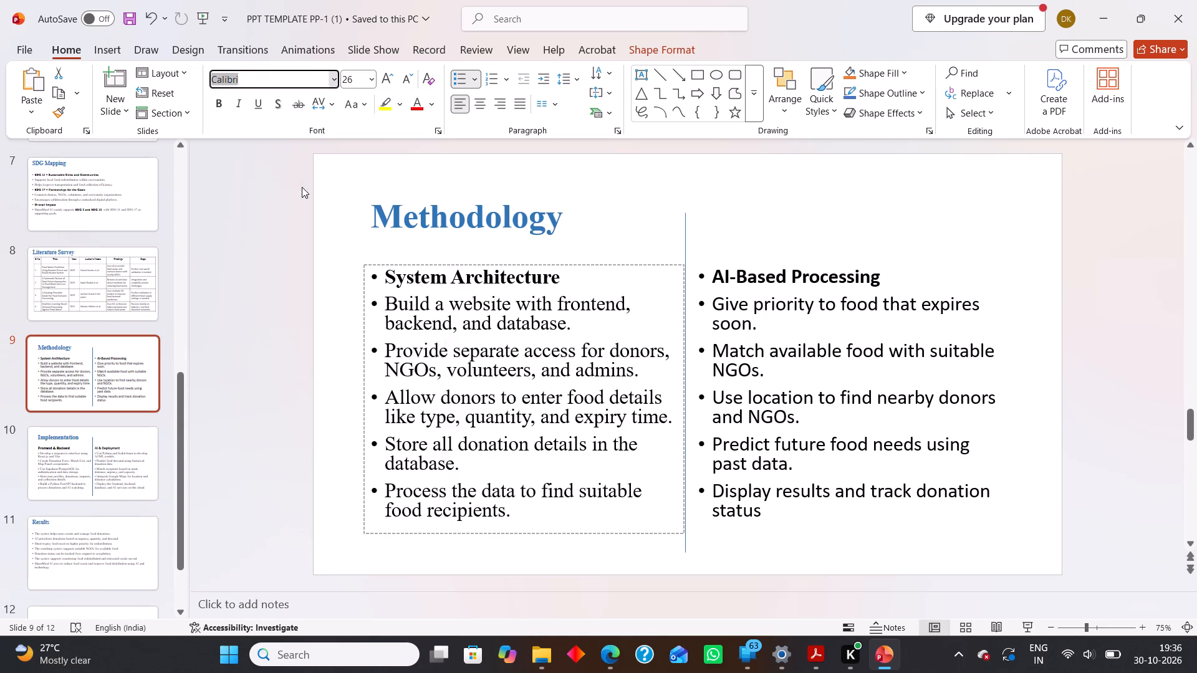
# Format all text in the AI-Based Processing column of the Methodology slide as Times New Roman, size 24.
pyautogui.click(852, 383)
pyautogui.hotkey('ctrl', 'a')
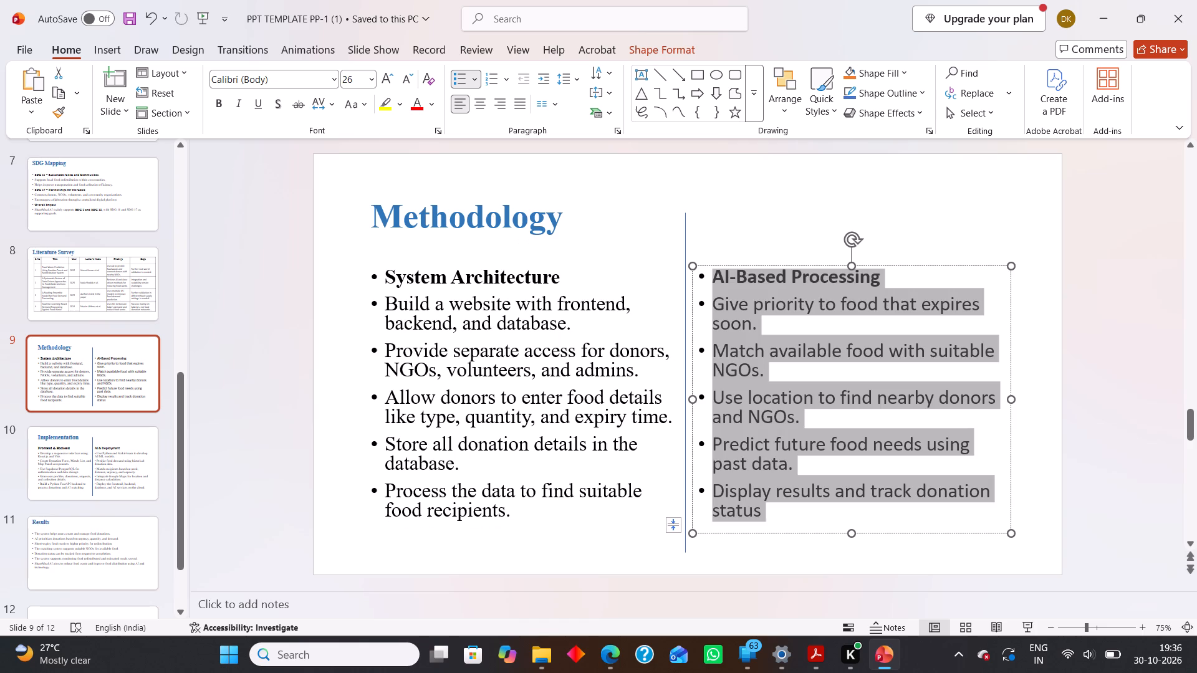
pyautogui.click(375, 79)
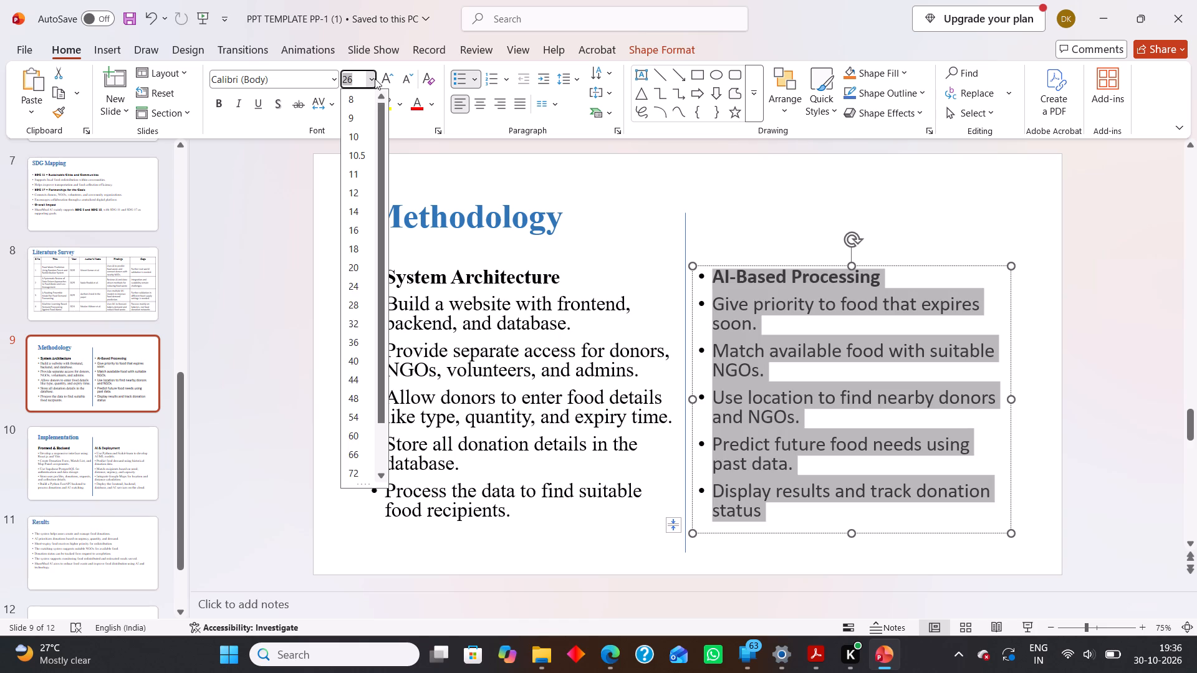
pyautogui.click(358, 286)
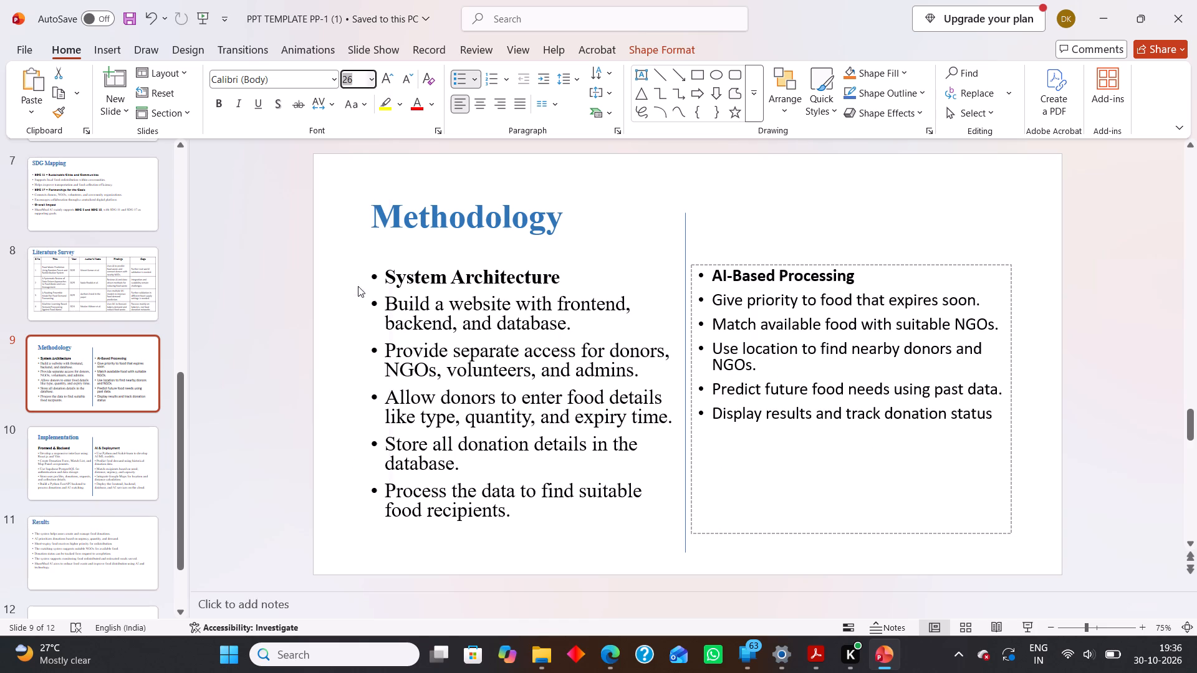
pyautogui.click(330, 85)
pyautogui.click(284, 184)
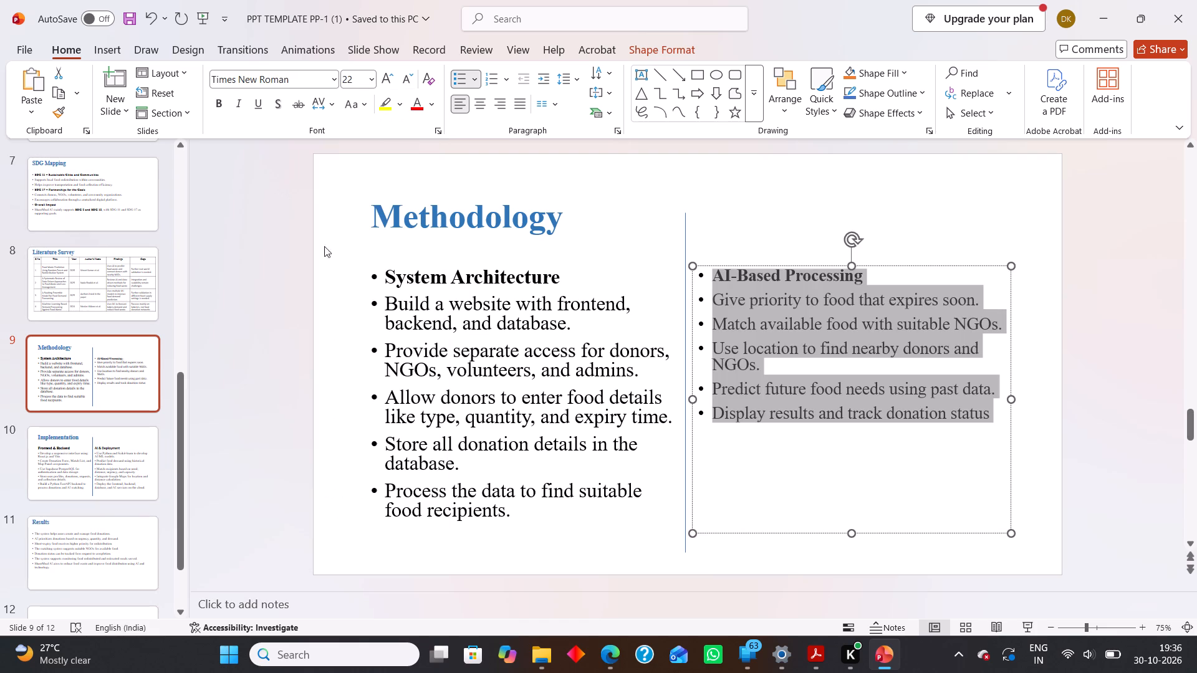
# Reduce all text in the System Architecture column of the Methodology slide to size 24.
pyautogui.click(379, 352)
pyautogui.hotkey('ctrl', 'a')
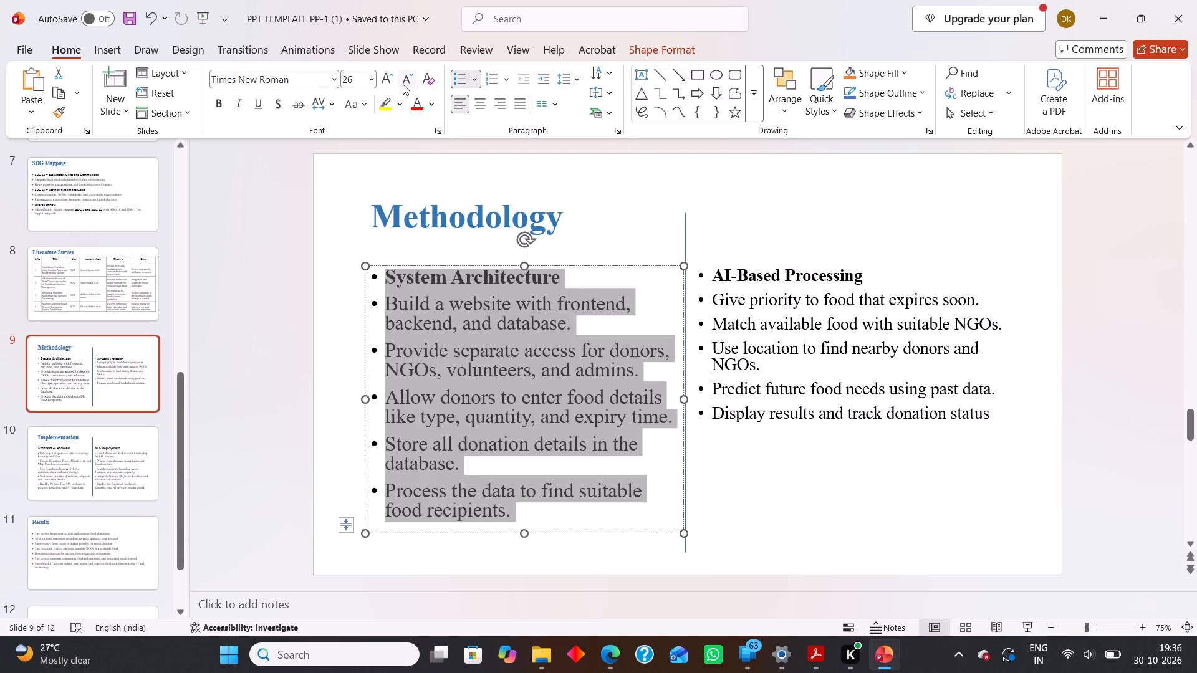
pyautogui.click(403, 84)
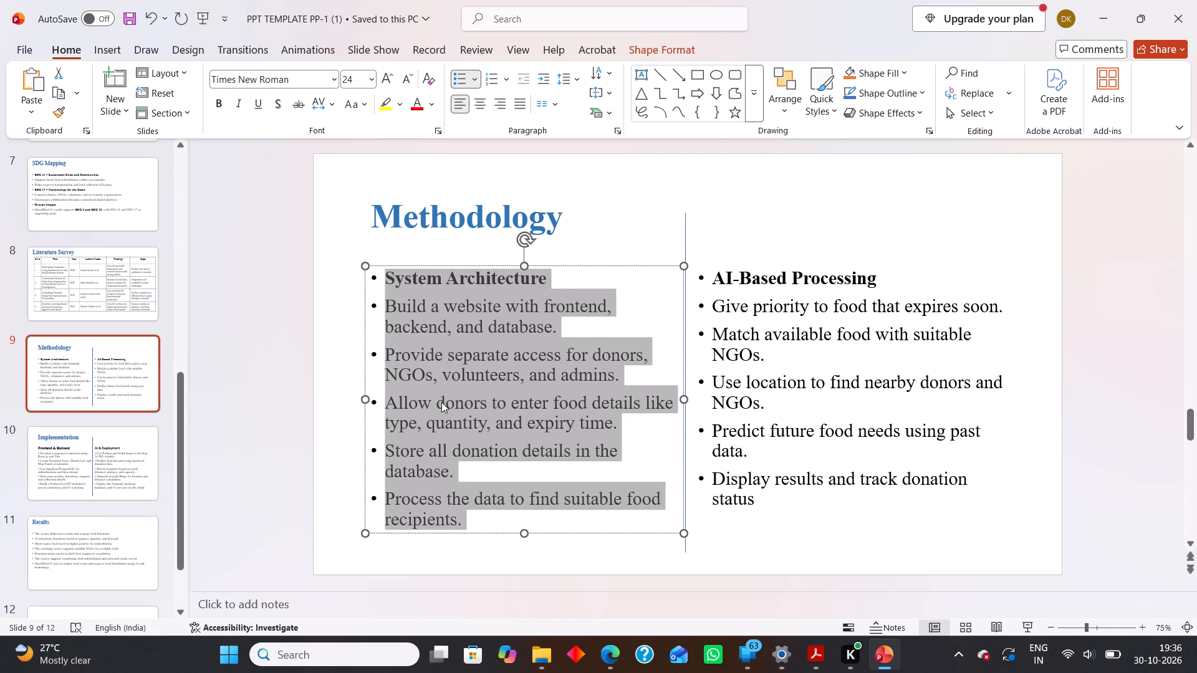
# Check the body text font and size on the slides from Implementation back through SDG Mapping, Problem Statement, Objectives and Introduction to Agenda.
pyautogui.click(134, 470)
pyautogui.click(368, 436)
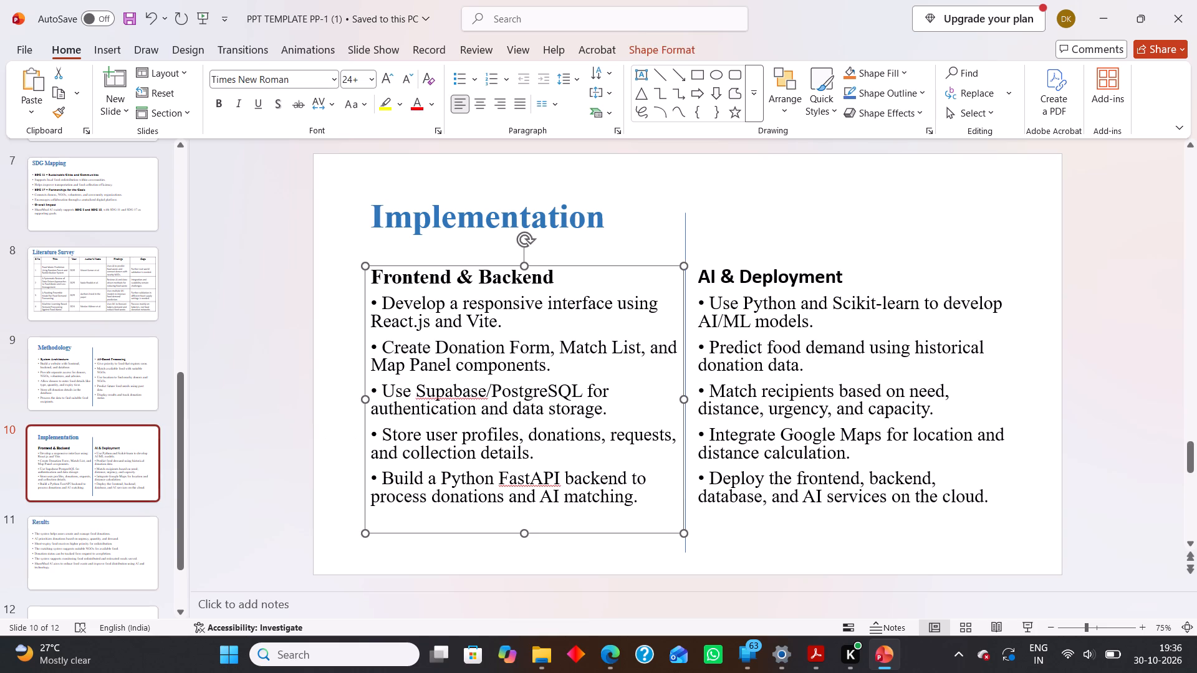
pyautogui.click(431, 420)
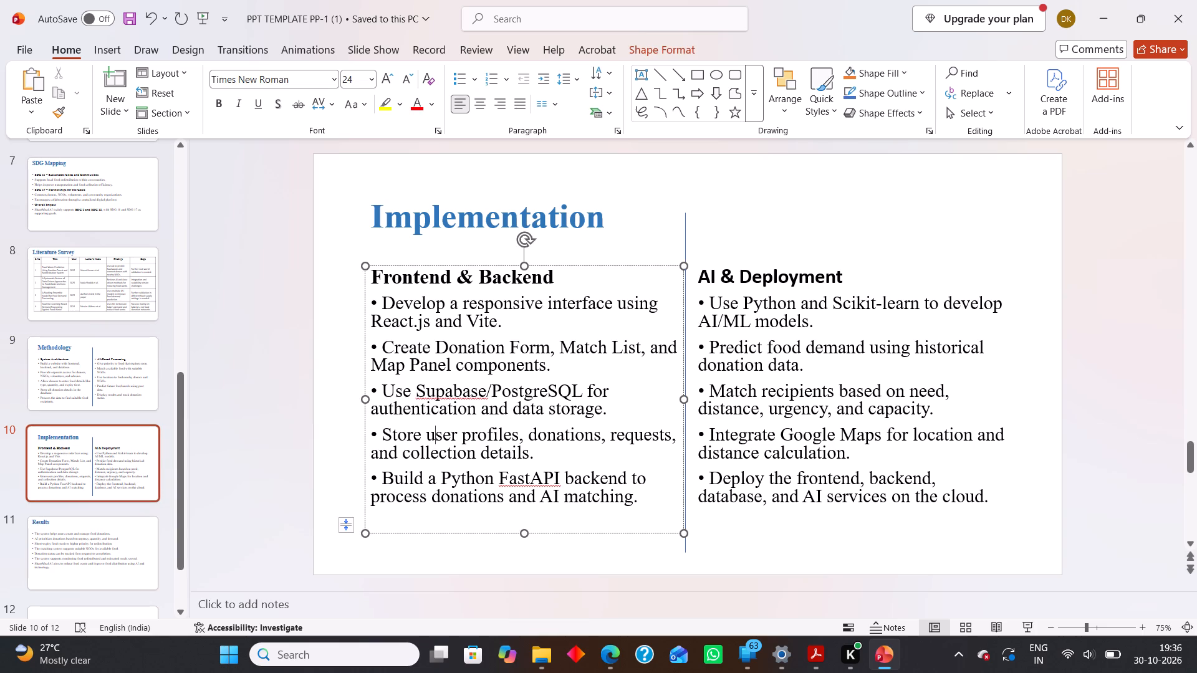
pyautogui.click(884, 347)
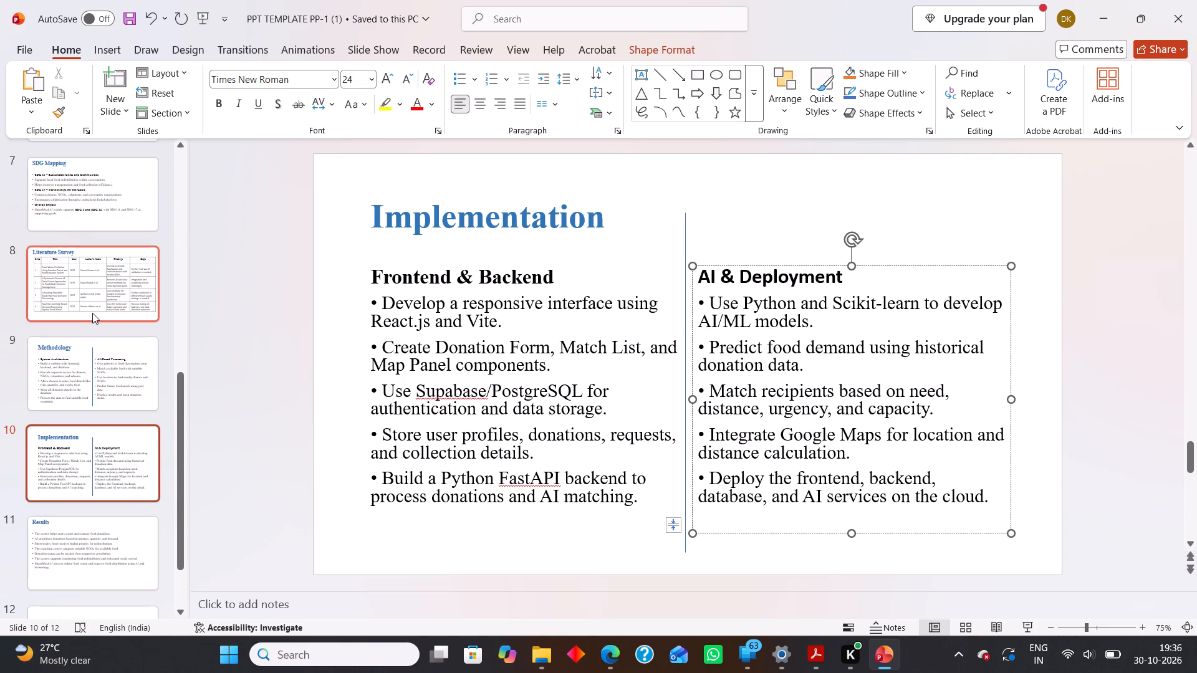
pyautogui.click(92, 313)
pyautogui.scroll(1, 92, 313)
pyautogui.click(92, 313)
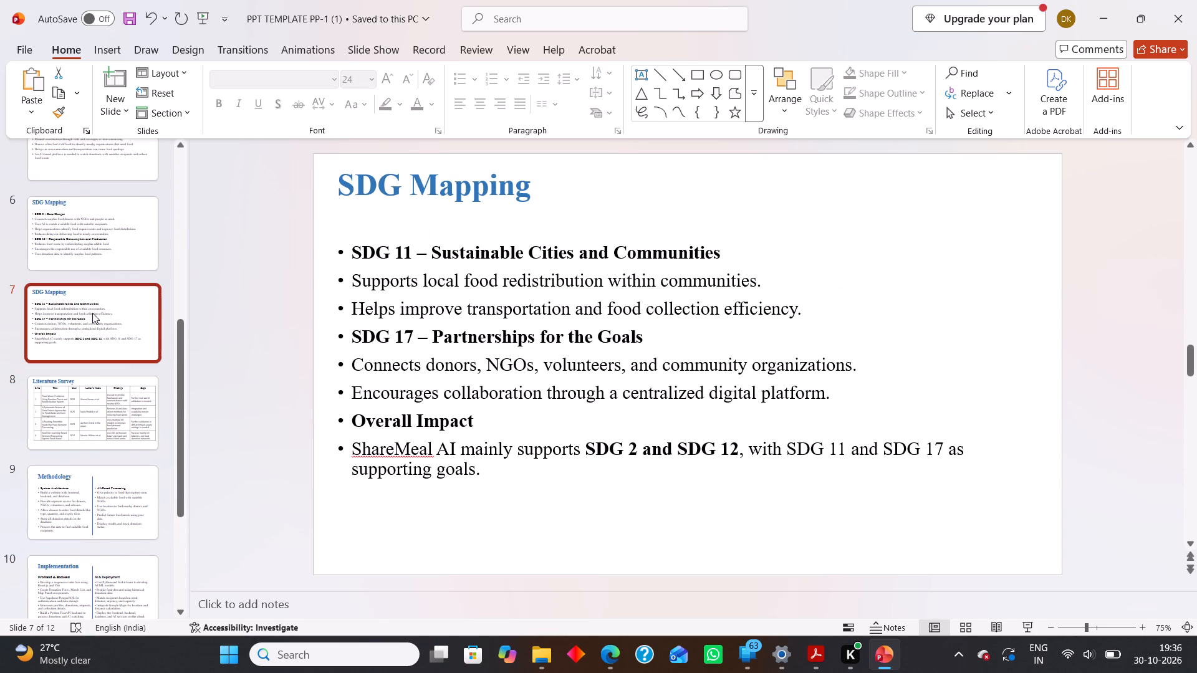
pyautogui.scroll(1, 92, 313)
pyautogui.click(324, 275)
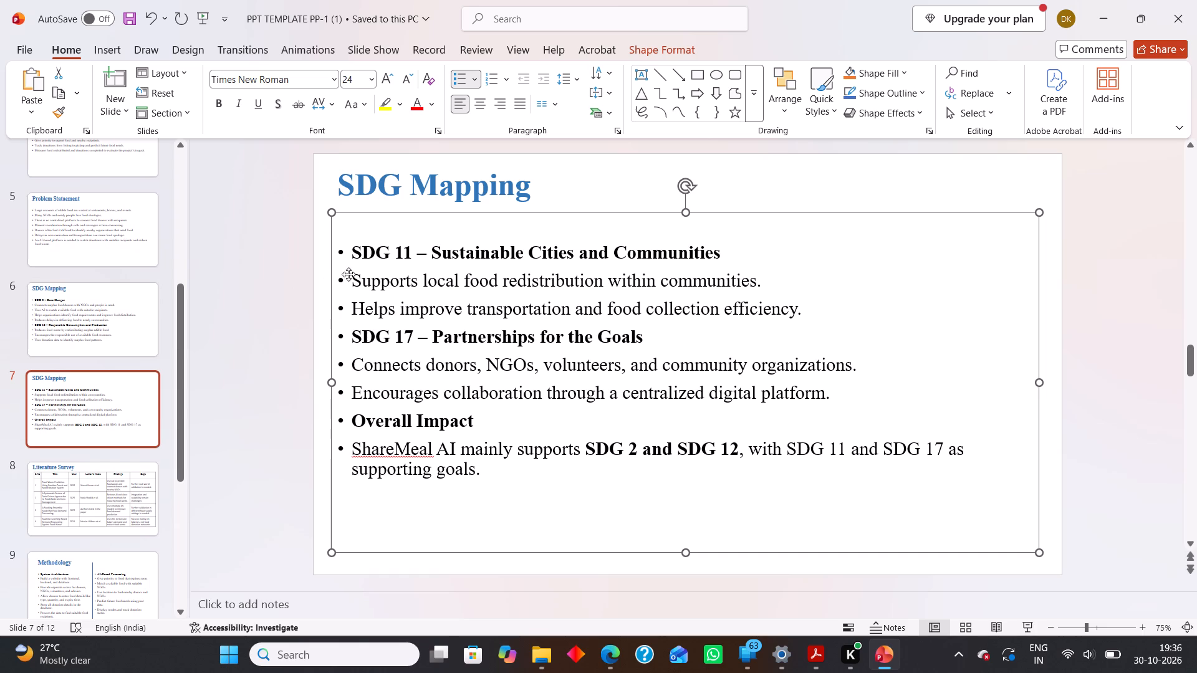
pyautogui.click(473, 279)
pyautogui.click(32, 322)
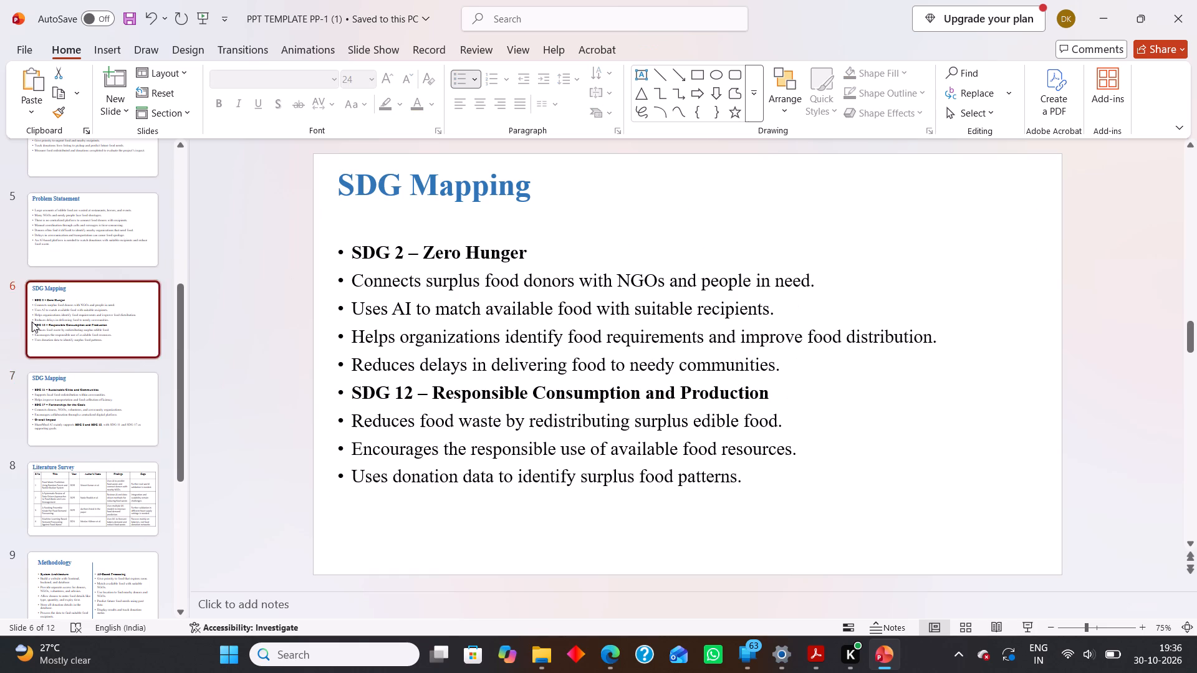
pyautogui.scroll(1, 32, 322)
pyautogui.click(32, 322)
pyautogui.click(367, 345)
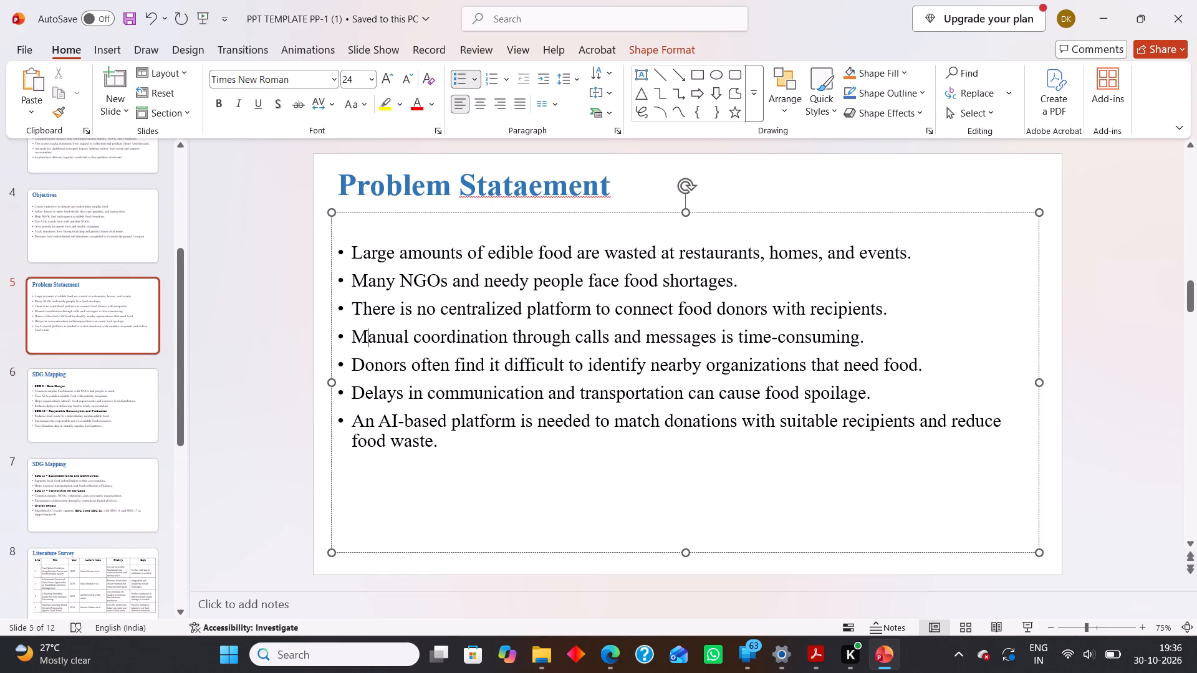
pyautogui.scroll(1, 133, 270)
pyautogui.click(103, 241)
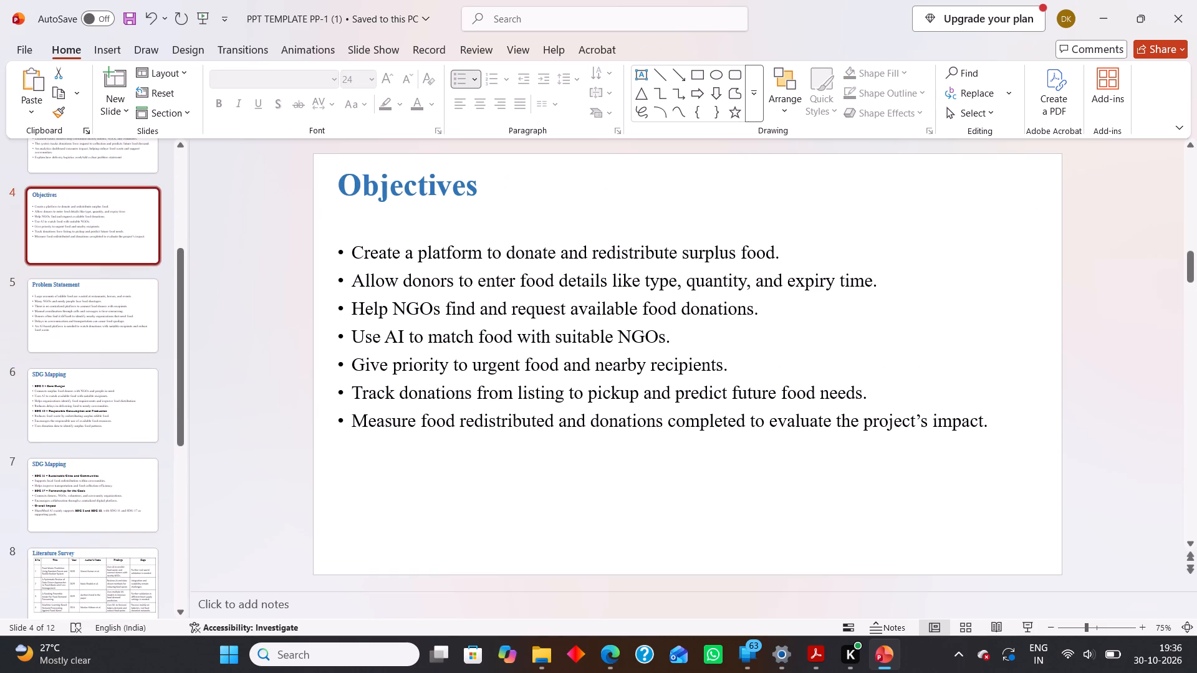
pyautogui.click(424, 253)
pyautogui.scroll(1, 127, 313)
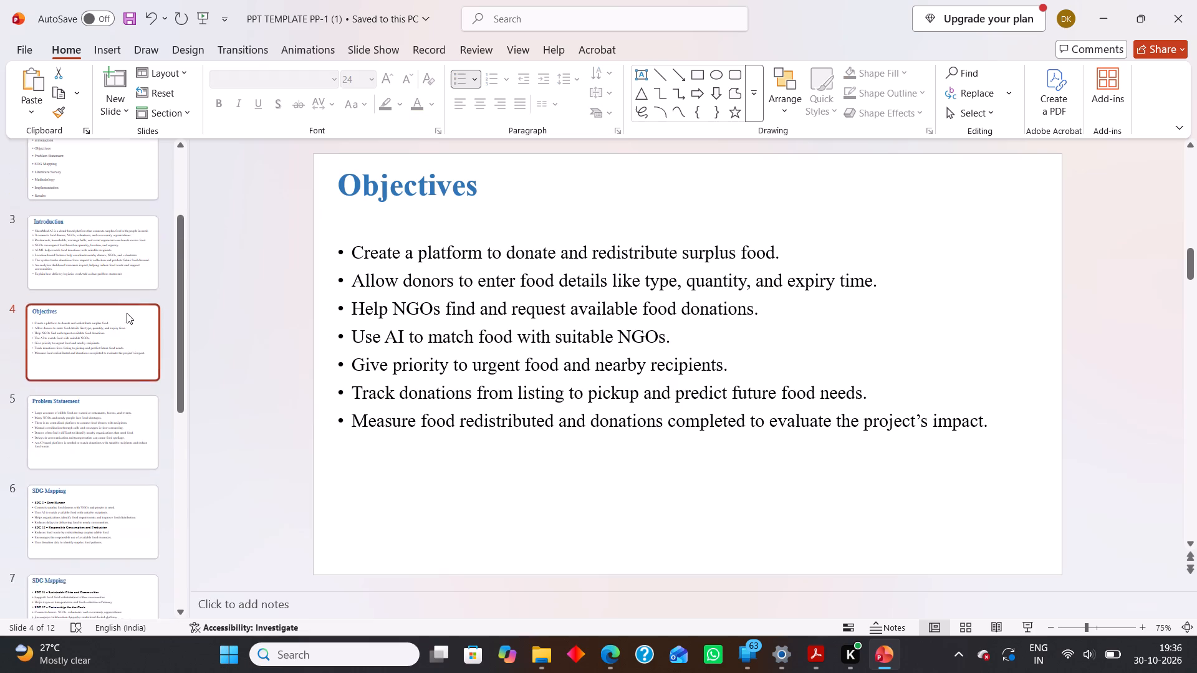
pyautogui.scroll(1, 127, 313)
pyautogui.click(123, 336)
pyautogui.click(459, 364)
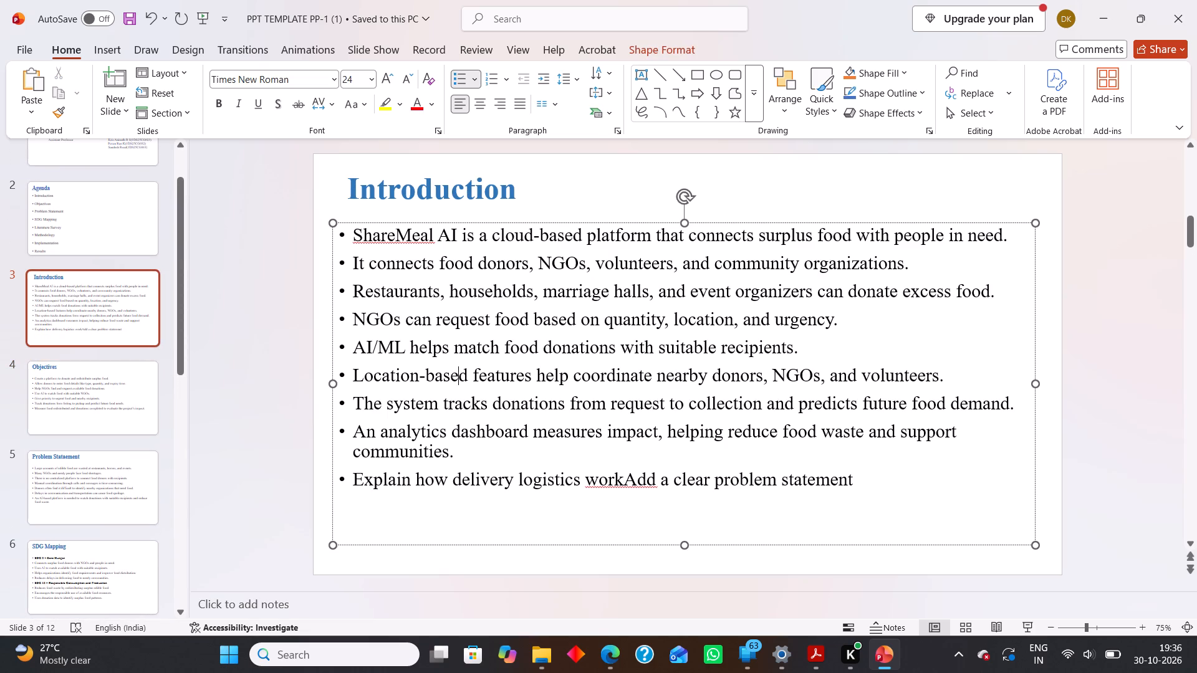
pyautogui.scroll(1, 144, 321)
pyautogui.click(144, 321)
pyautogui.click(106, 295)
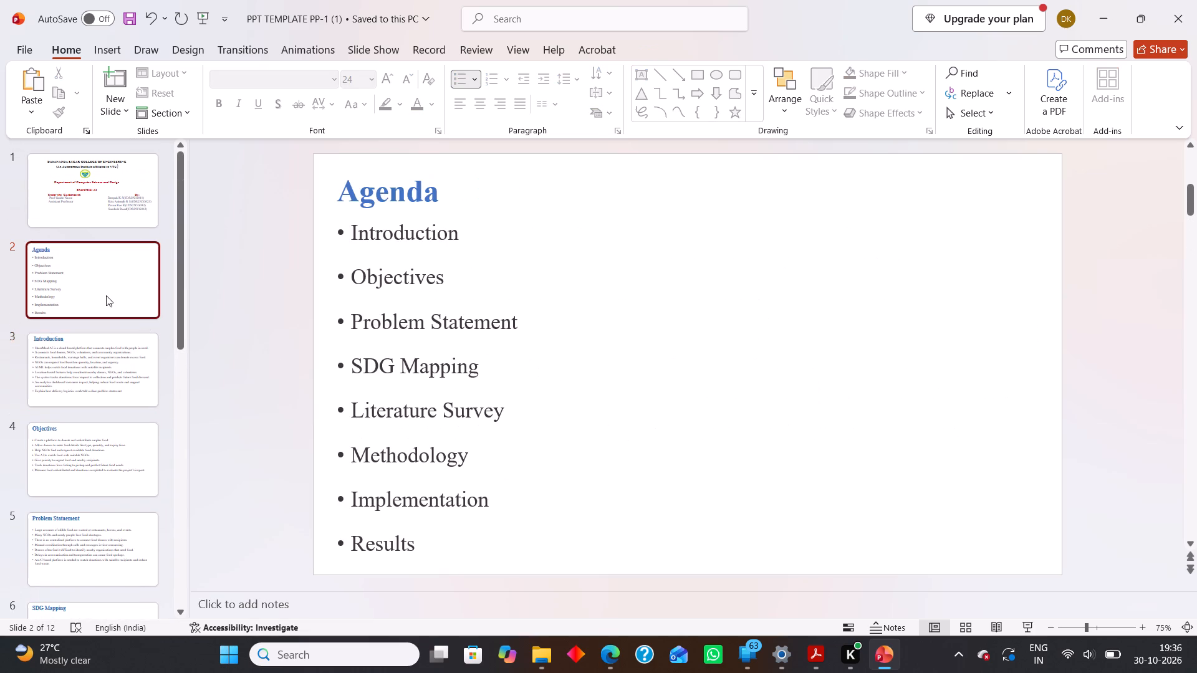
pyautogui.click(436, 310)
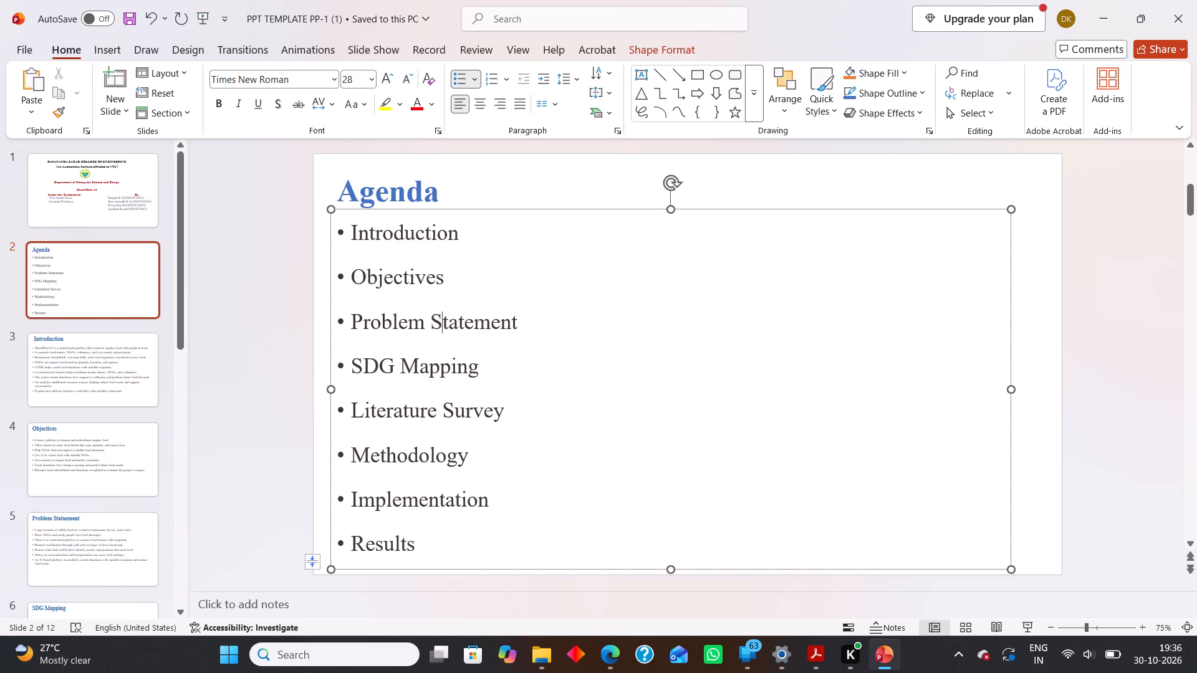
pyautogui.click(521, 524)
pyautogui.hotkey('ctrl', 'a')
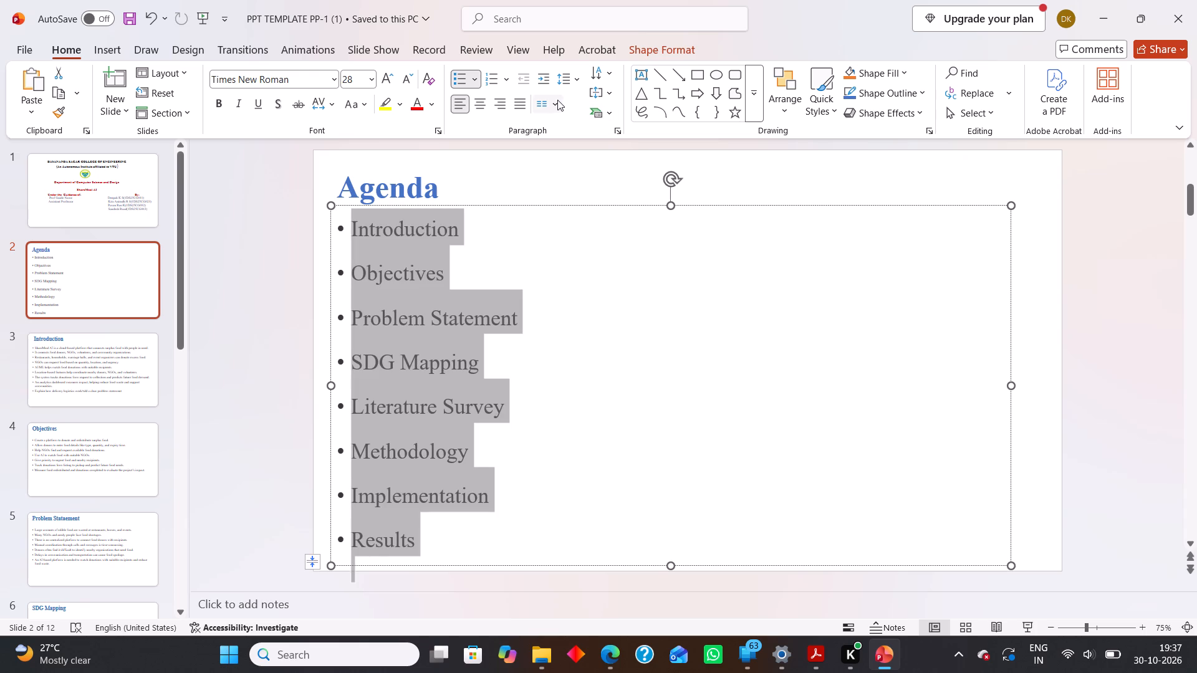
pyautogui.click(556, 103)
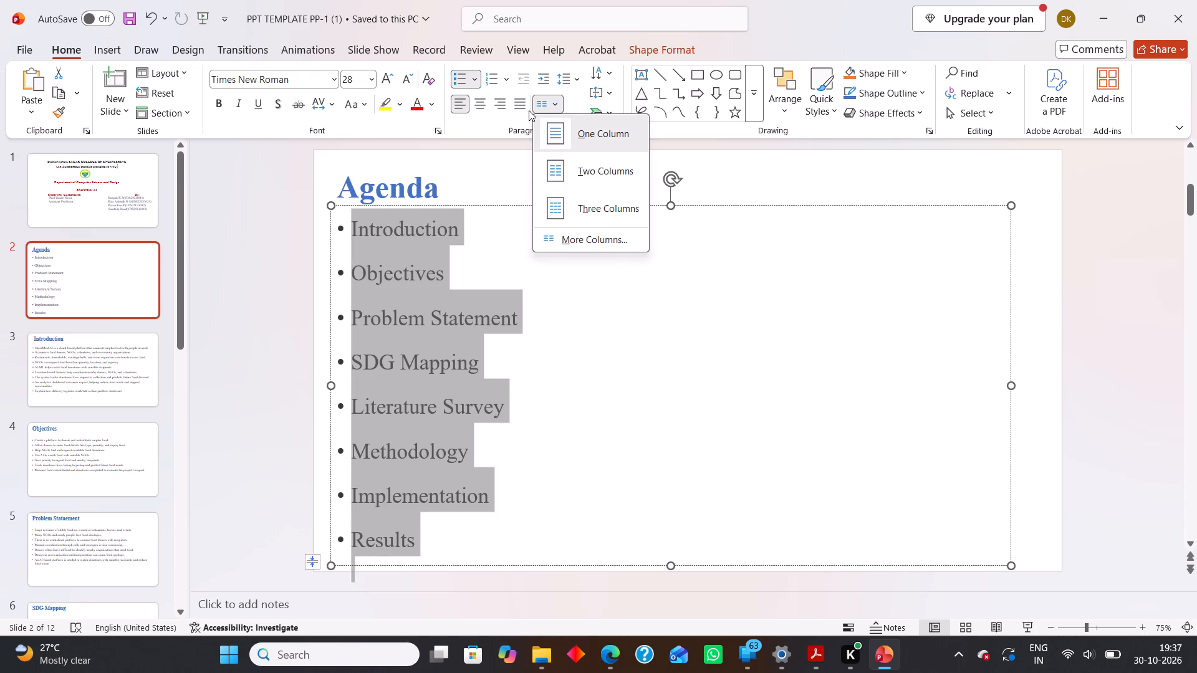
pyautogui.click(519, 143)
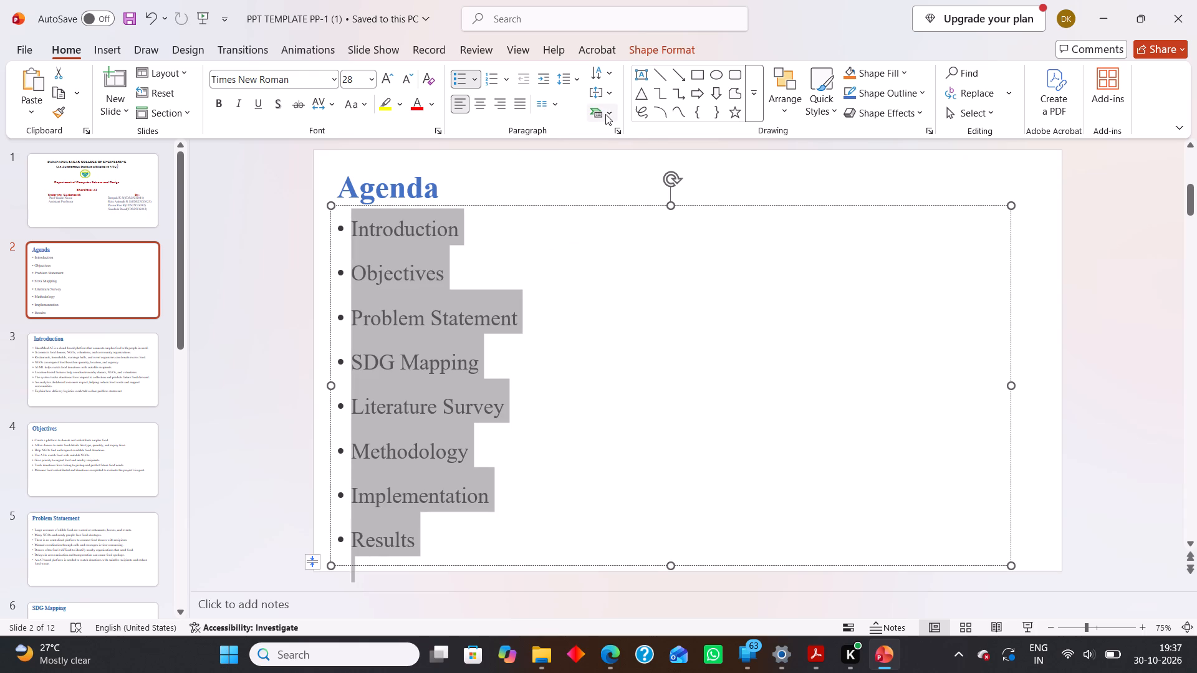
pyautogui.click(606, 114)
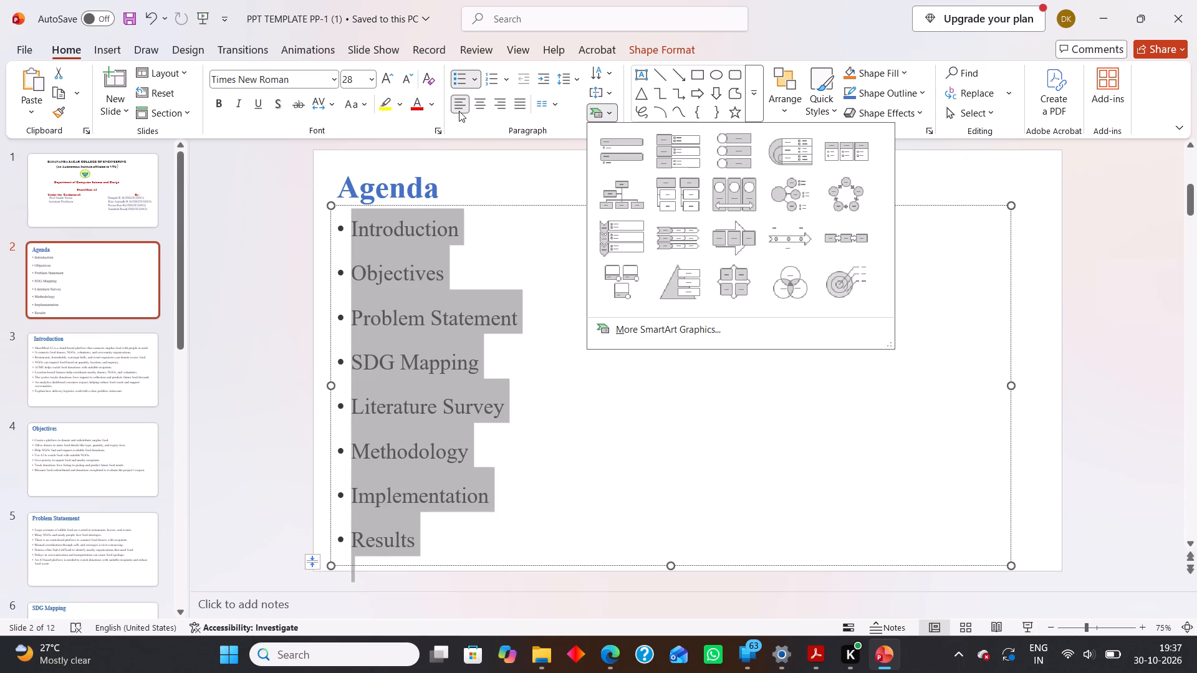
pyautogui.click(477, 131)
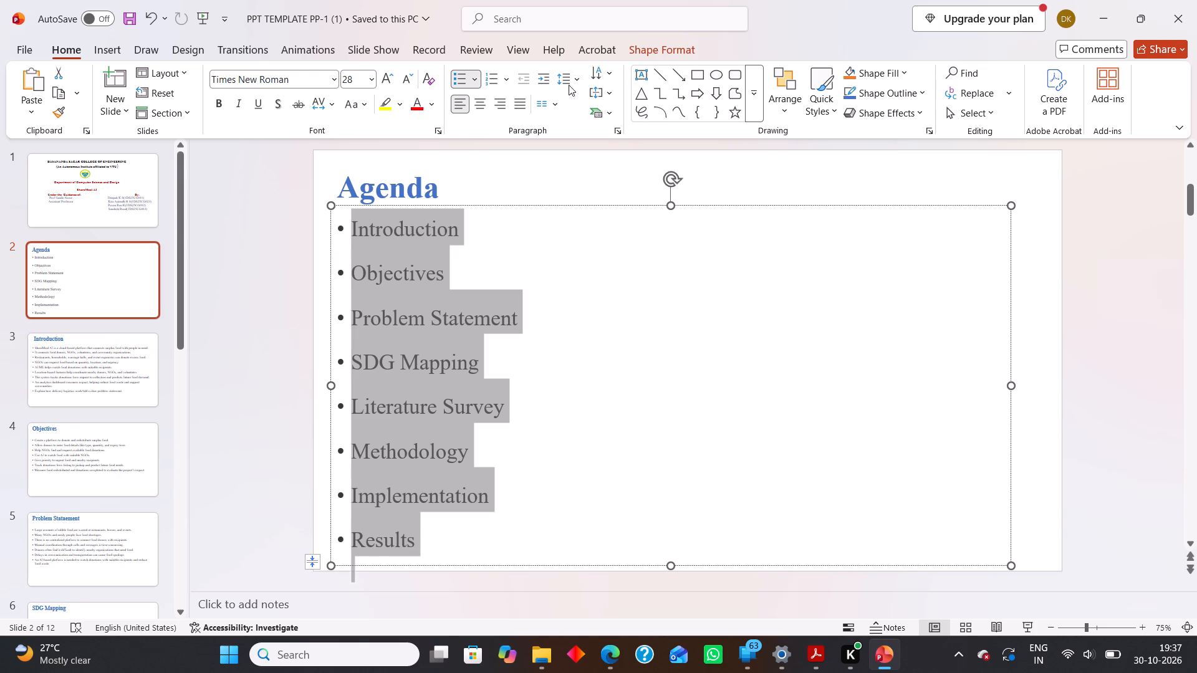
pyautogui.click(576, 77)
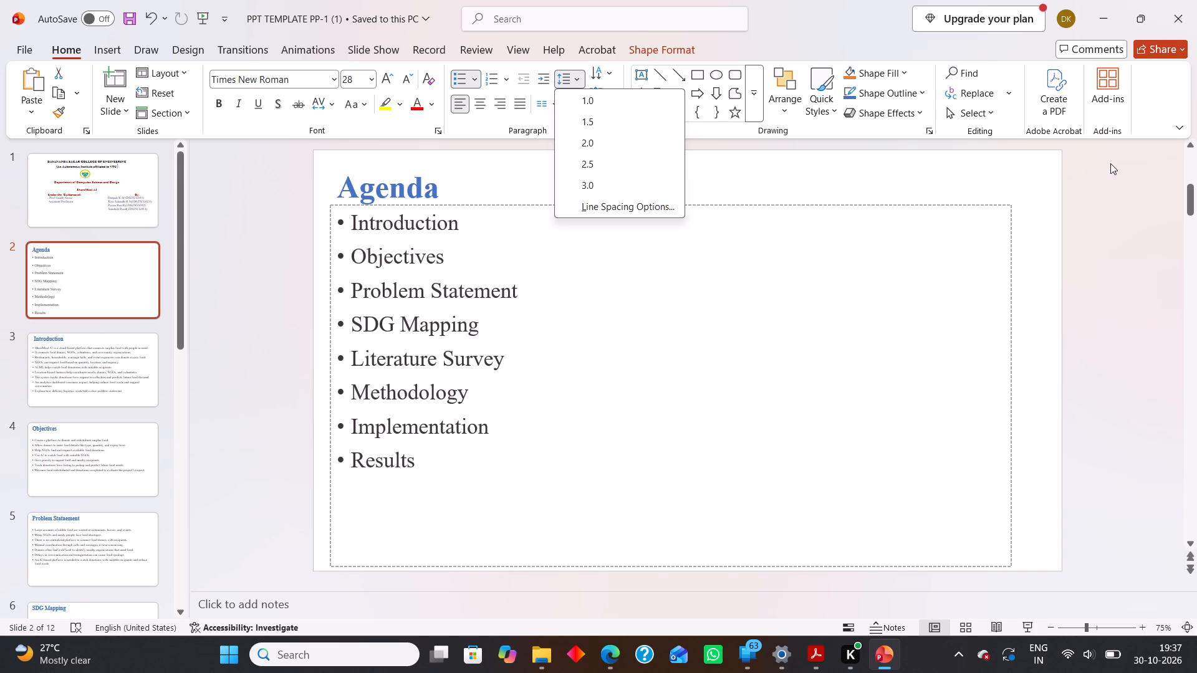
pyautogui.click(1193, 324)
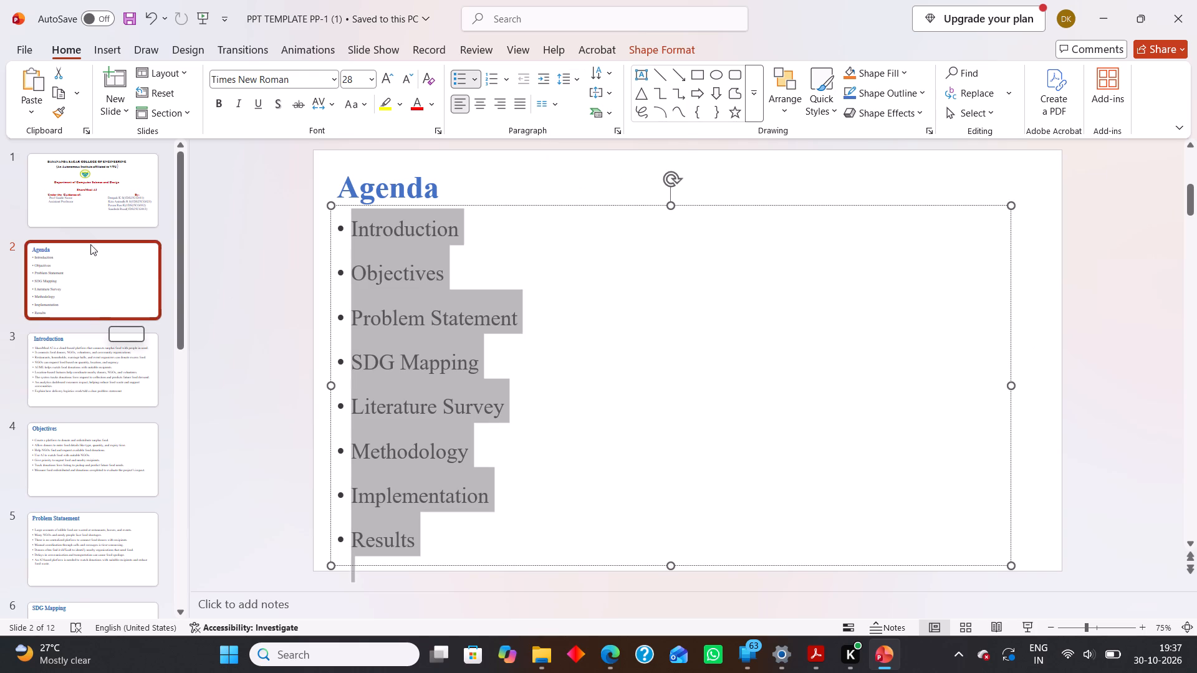
# Go to the title slide and switch from the presentation to WhatsApp.
pyautogui.click(81, 211)
pyautogui.hotkey('alt', 'Tab')
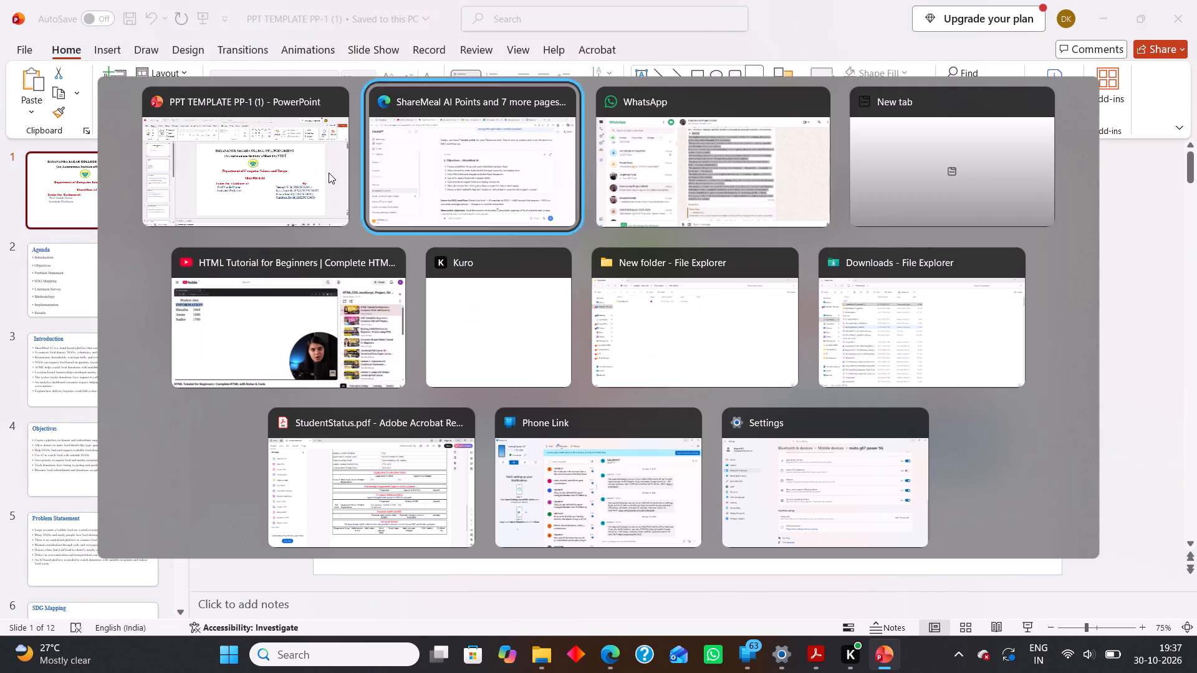
pyautogui.hotkey('alt', 'Tab')
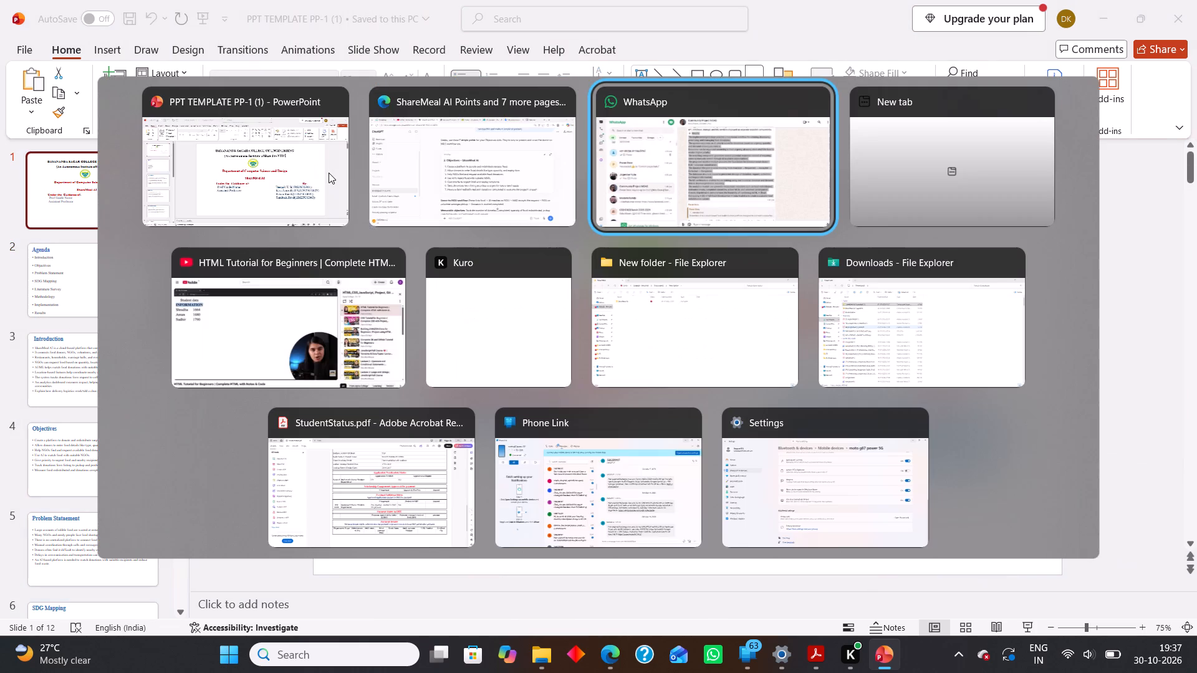
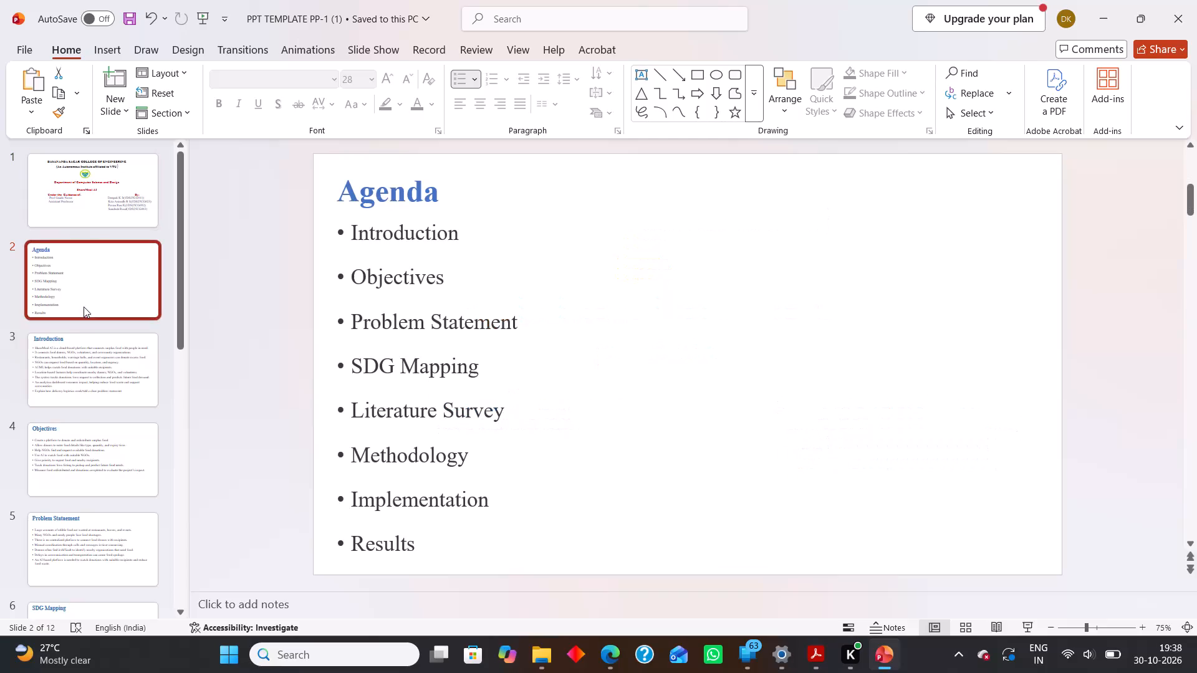
# Correct the spelling of the last listed team member's surname on the title slide.
pyautogui.click(84, 221)
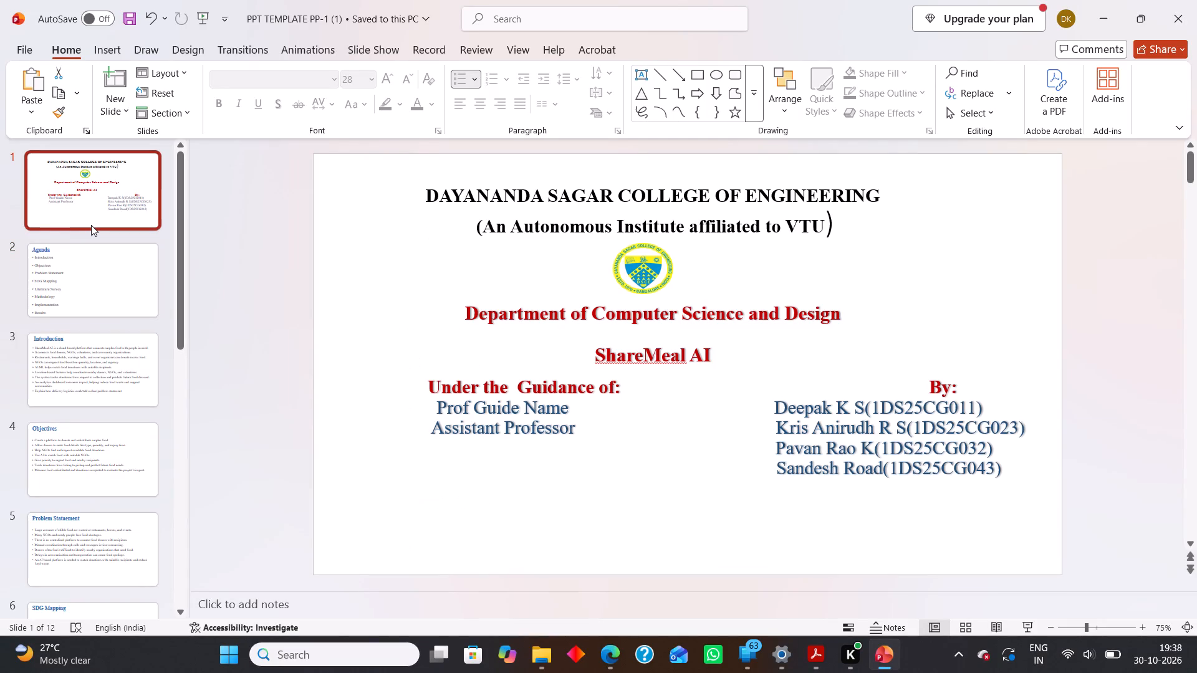
pyautogui.scroll(1, 99, 259)
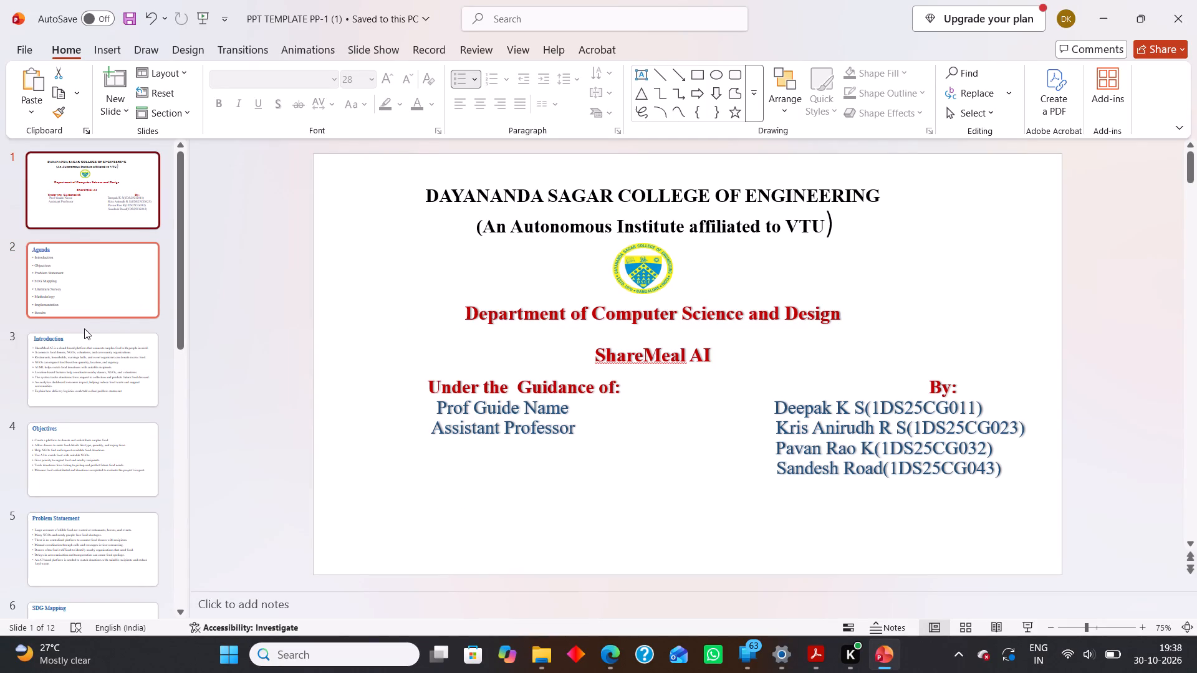
pyautogui.scroll(1, 84, 328)
pyautogui.scroll(-10, 84, 328)
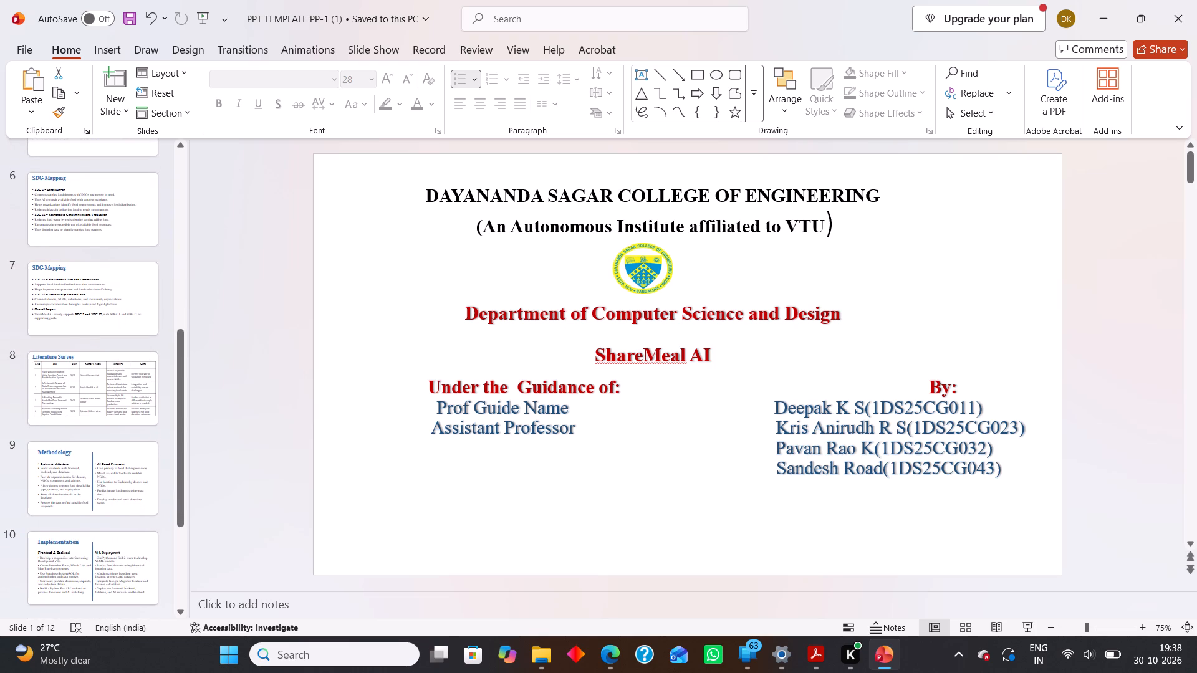
pyautogui.moveTo(873, 470); pyautogui.dragTo(863, 470)
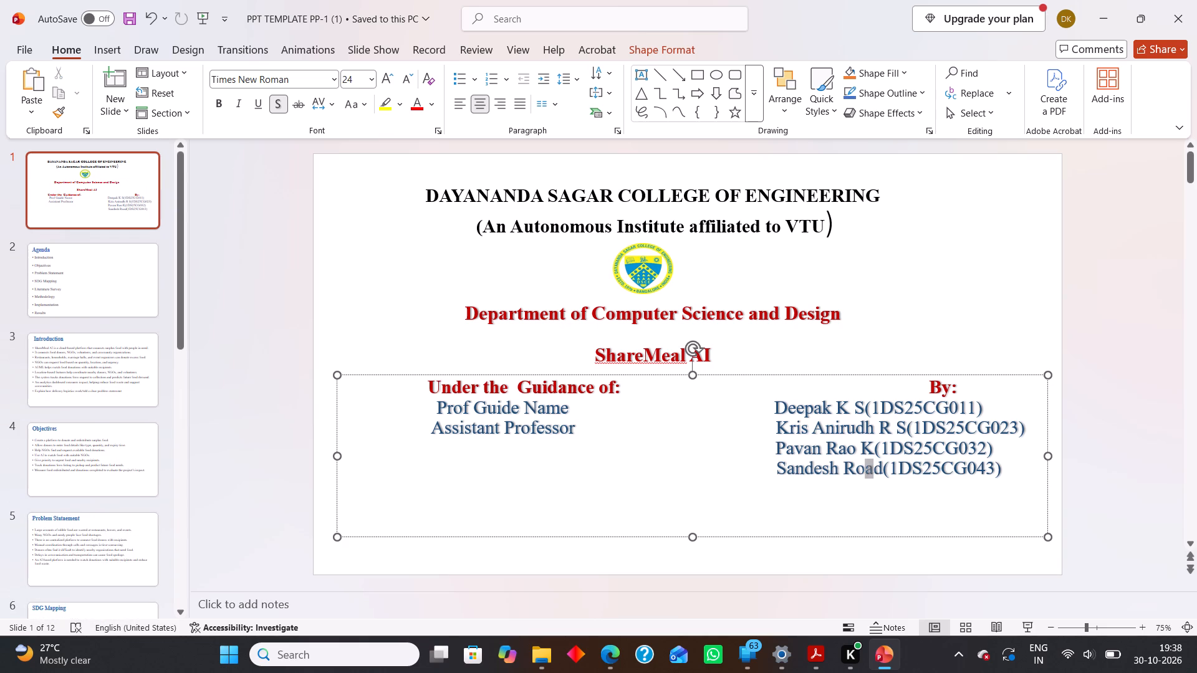
pyautogui.moveTo(863, 470); pyautogui.dragTo(856, 469)
pyautogui.write('atho')
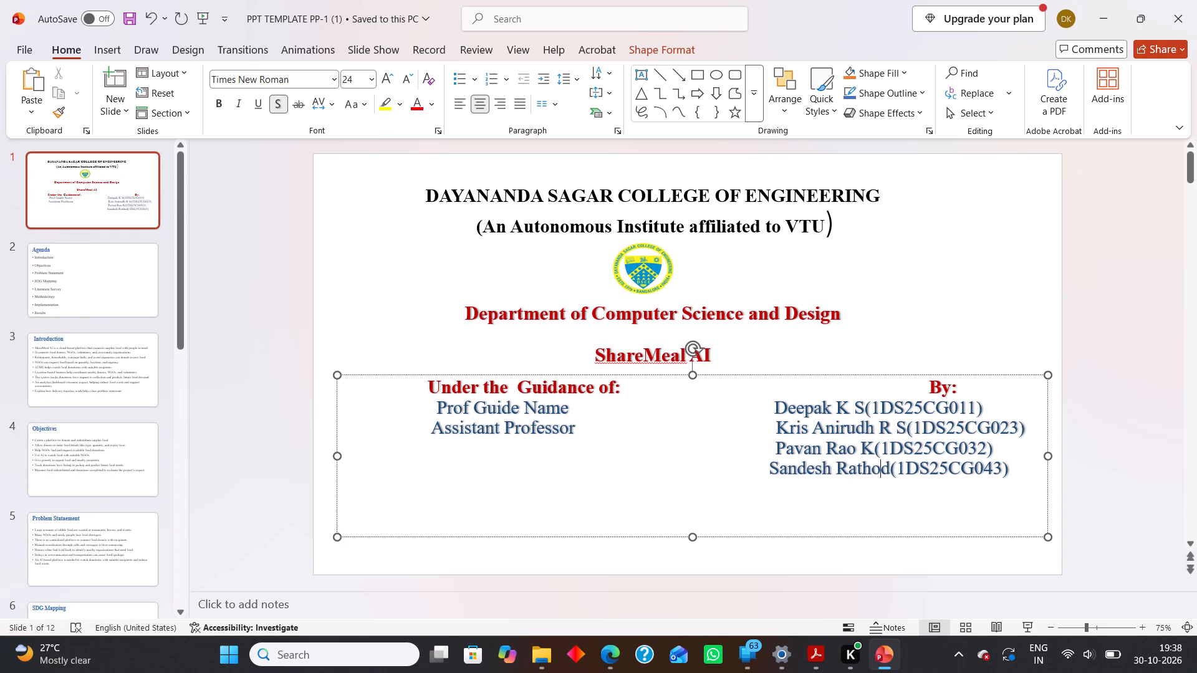
# Insert three spaces before the last team member's name so the line aligns with the names above it.
pyautogui.click(775, 466)
pyautogui.press('Left')
pyautogui.press('space')
pyautogui.press('space')
pyautogui.press('space')
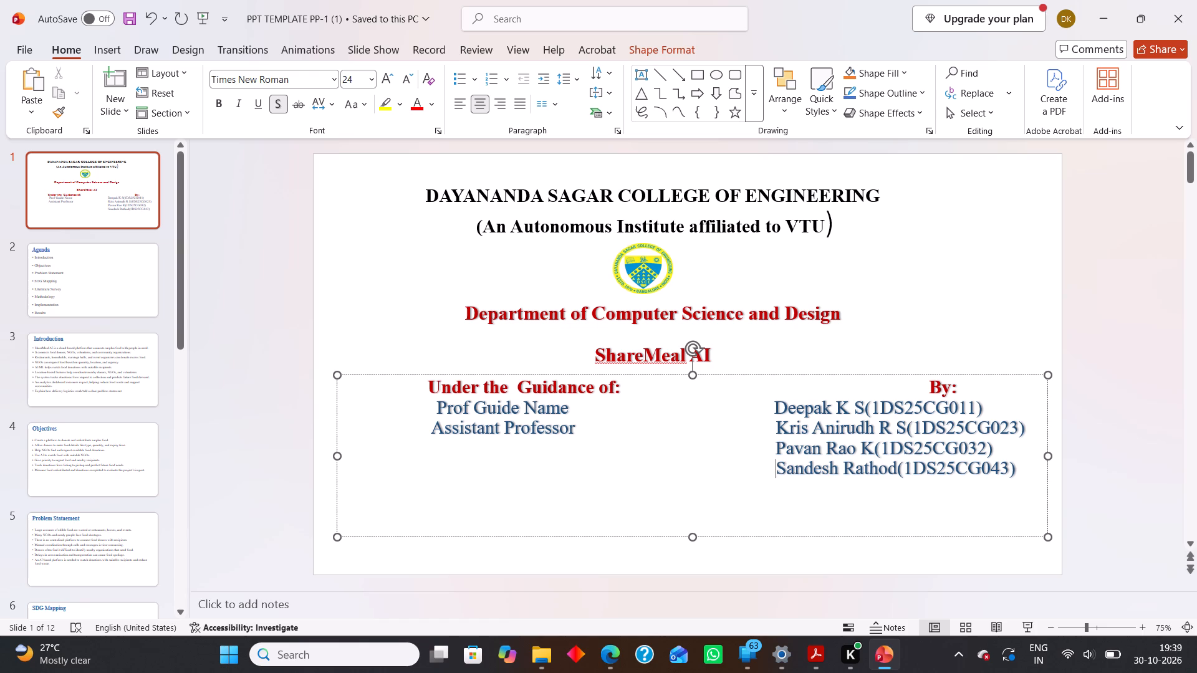
# Select the "Guide Name" placeholder after "Prof" under the guidance heading on the title slide.
pyautogui.moveTo(580, 413); pyautogui.dragTo(484, 404)
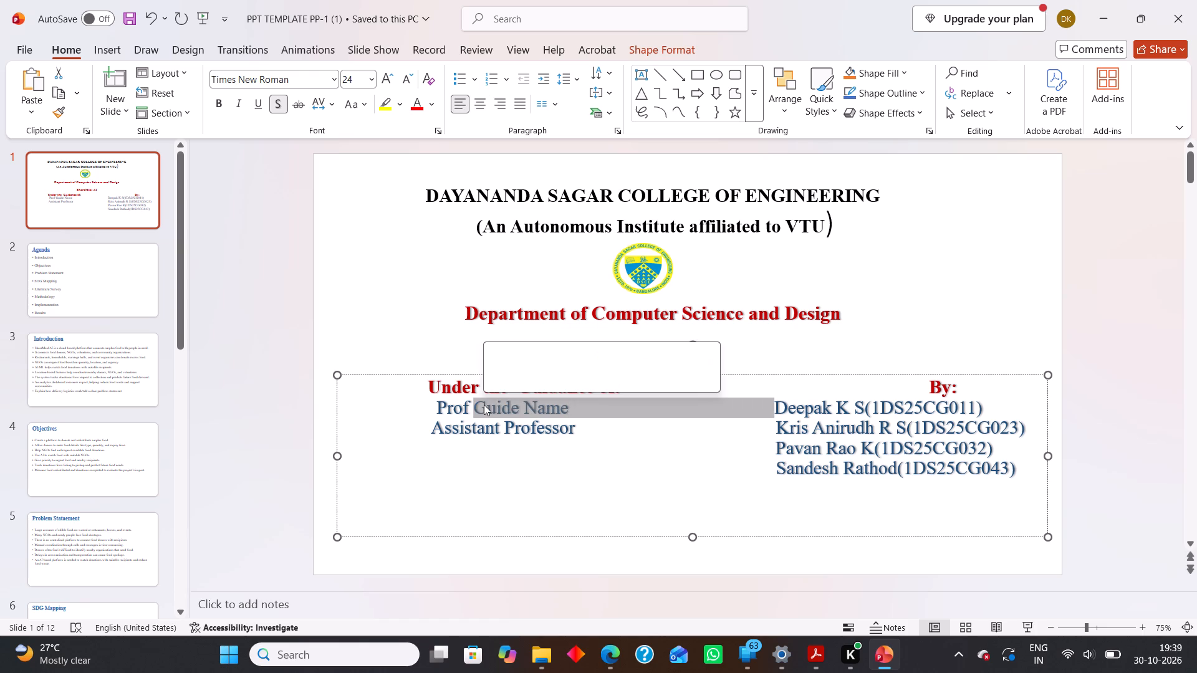
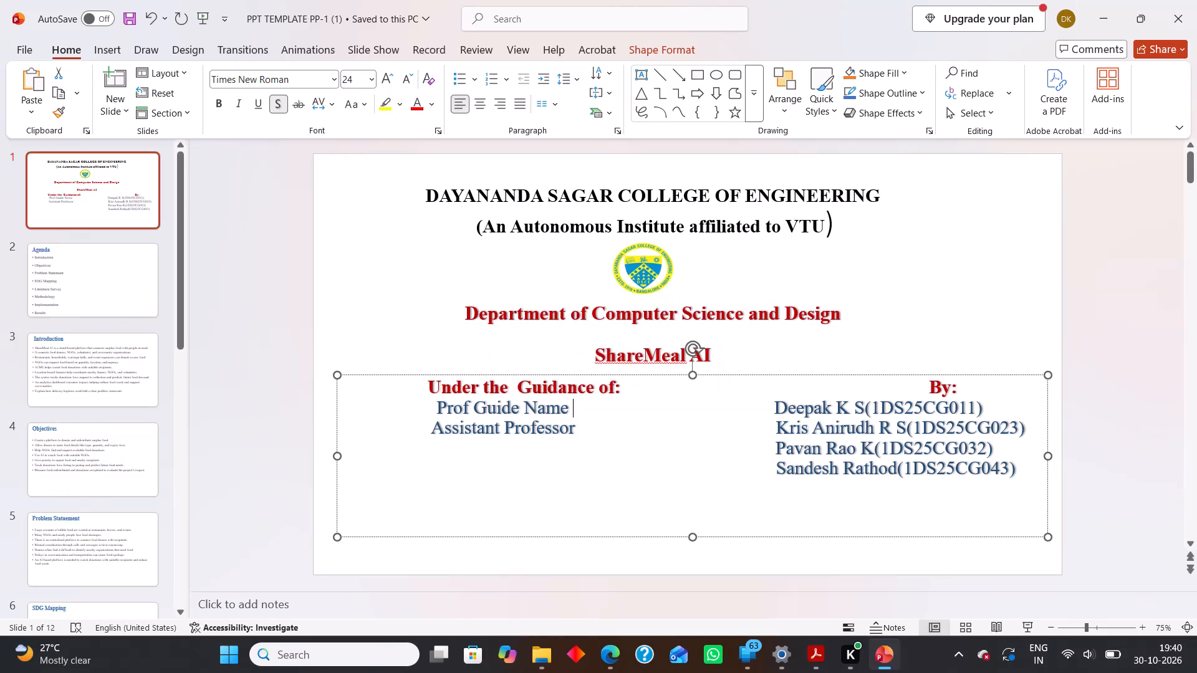
# Delete the "Guide Name" placeholder after "Prof" under the guidance heading on the title slide.
pyautogui.press('BackSpace')
pyautogui.press('BackSpace')
pyautogui.press('BackSpace')
pyautogui.press('BackSpace')
pyautogui.press('BackSpace')
pyautogui.press('BackSpace')
pyautogui.press('BackSpace')
pyautogui.press('BackSpace')
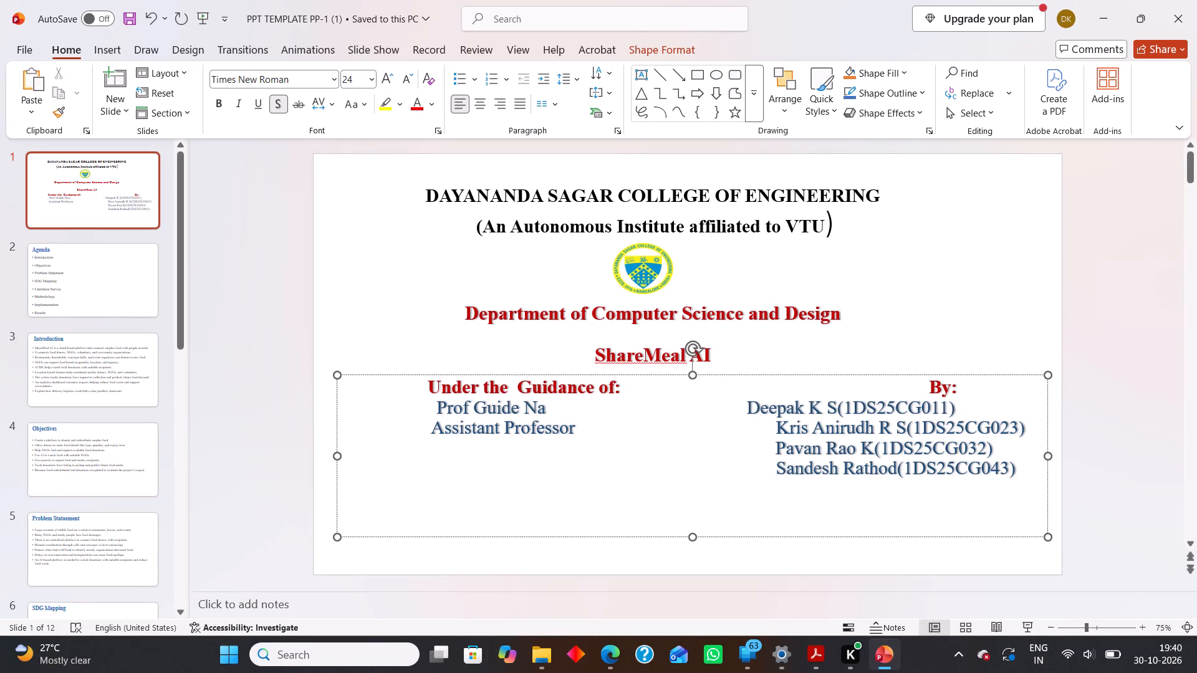
pyautogui.press('BackSpace')
pyautogui.press('BackSpace')
pyautogui.press('BackSpace')
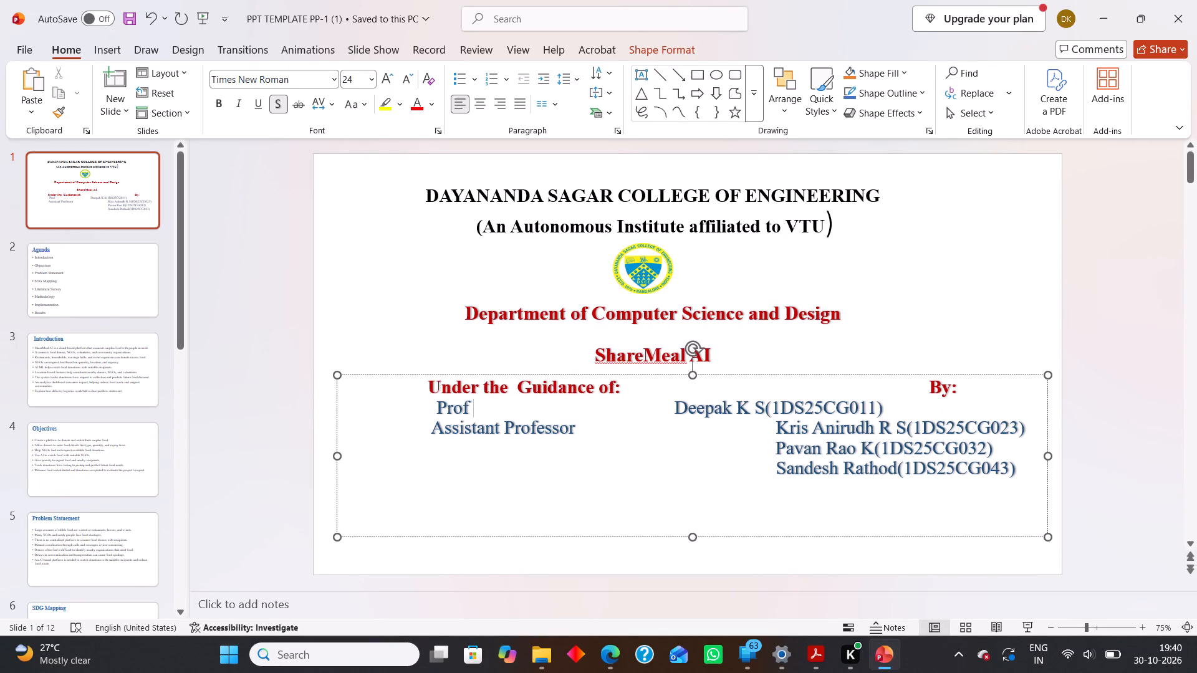
# Insert 21 spaces after "Prof" so the first team member's name lines up with the names below it.
pyautogui.press('space')
pyautogui.press('space')
pyautogui.press('space')
pyautogui.press('space')
pyautogui.press('space')
pyautogui.press('space')
pyautogui.press('space')
pyautogui.press('space')
pyautogui.press('space')
pyautogui.press('space')
pyautogui.press('space')
pyautogui.press('space')
pyautogui.press('space')
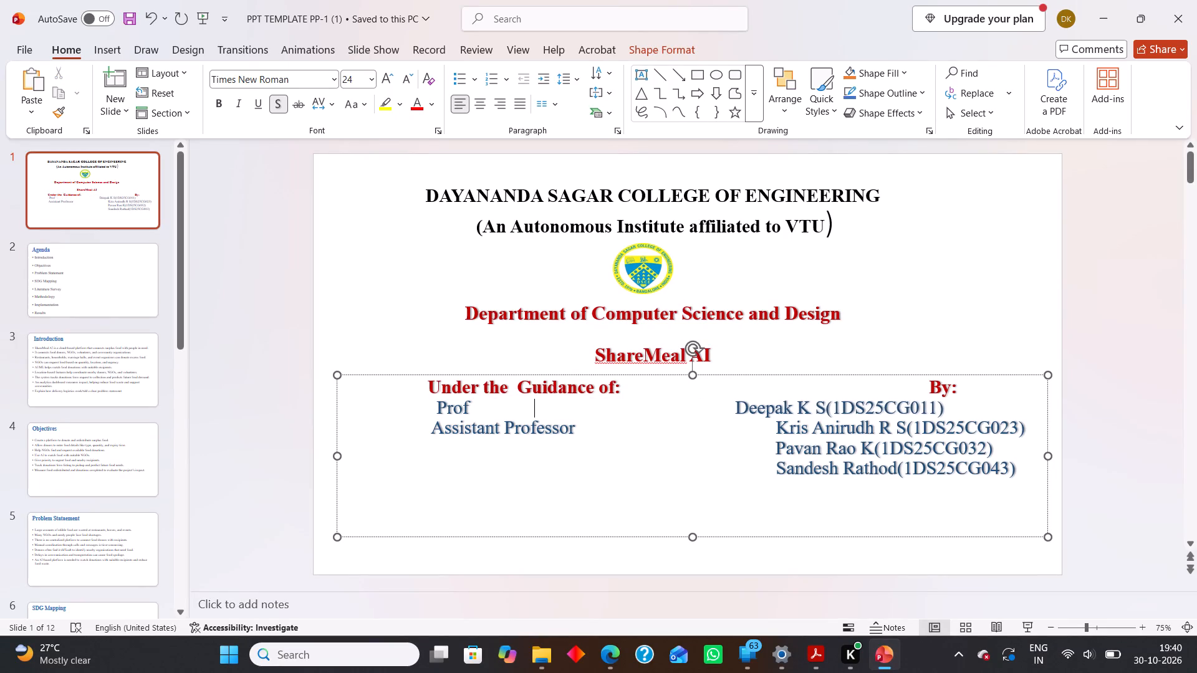
pyautogui.press('space')
pyautogui.press('space')
pyautogui.press('space')
pyautogui.press('space')
pyautogui.press('space')
pyautogui.press('space')
pyautogui.press('space')
pyautogui.press('space')
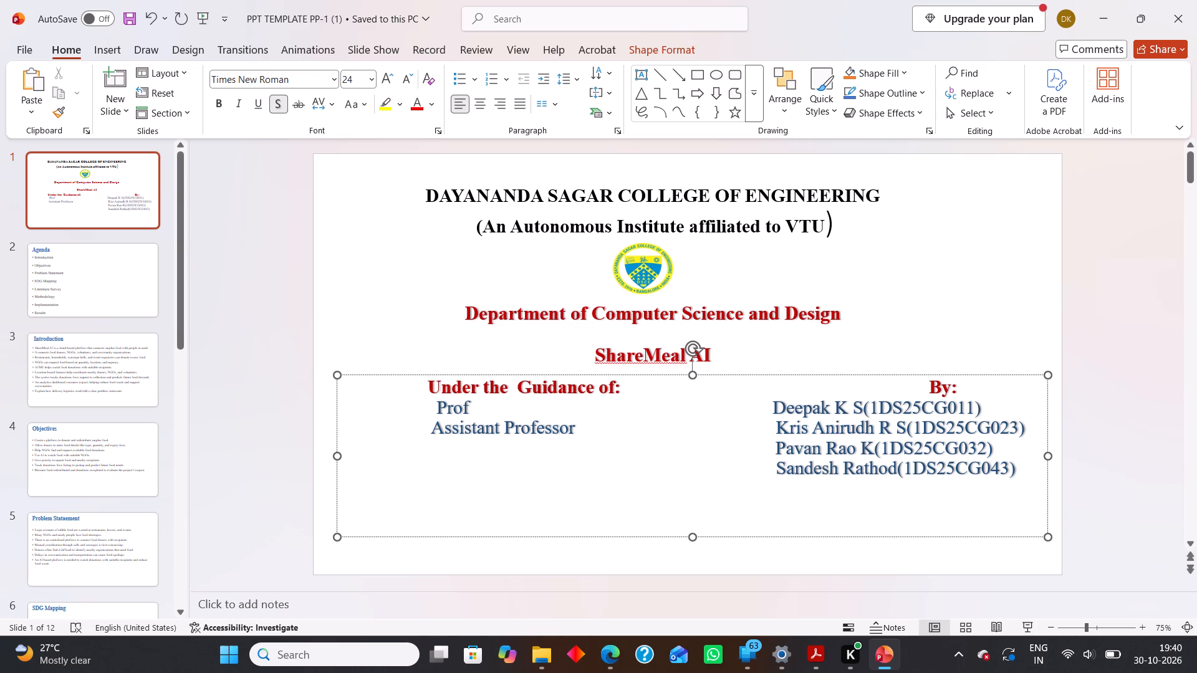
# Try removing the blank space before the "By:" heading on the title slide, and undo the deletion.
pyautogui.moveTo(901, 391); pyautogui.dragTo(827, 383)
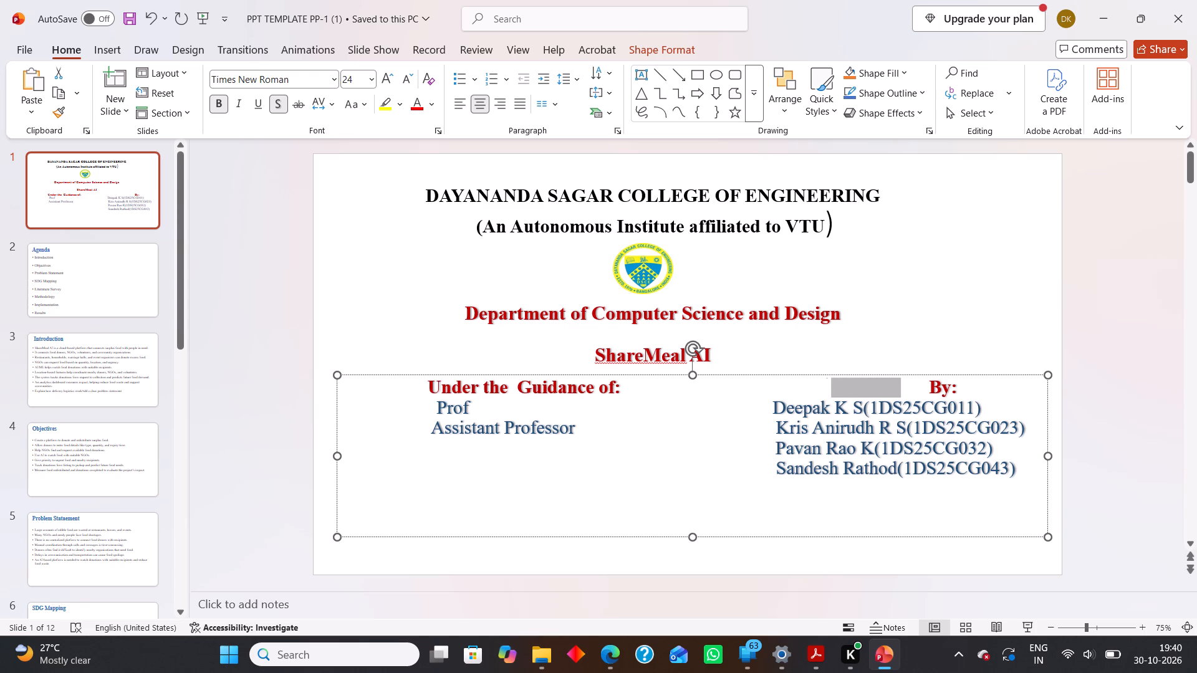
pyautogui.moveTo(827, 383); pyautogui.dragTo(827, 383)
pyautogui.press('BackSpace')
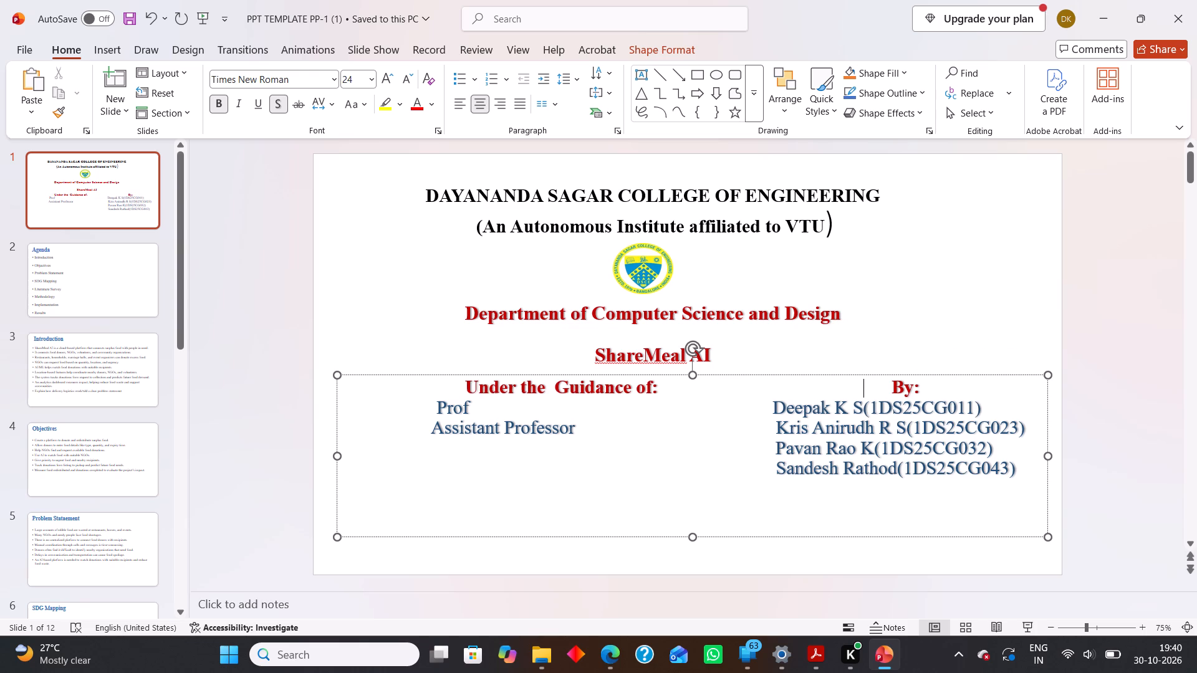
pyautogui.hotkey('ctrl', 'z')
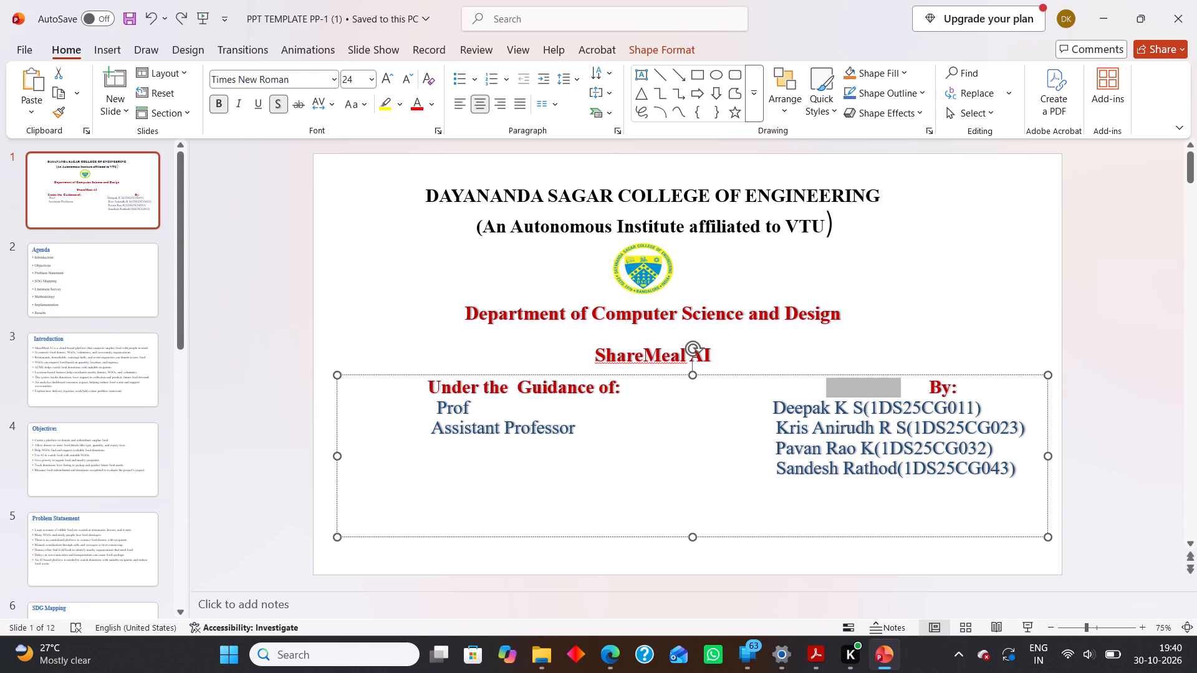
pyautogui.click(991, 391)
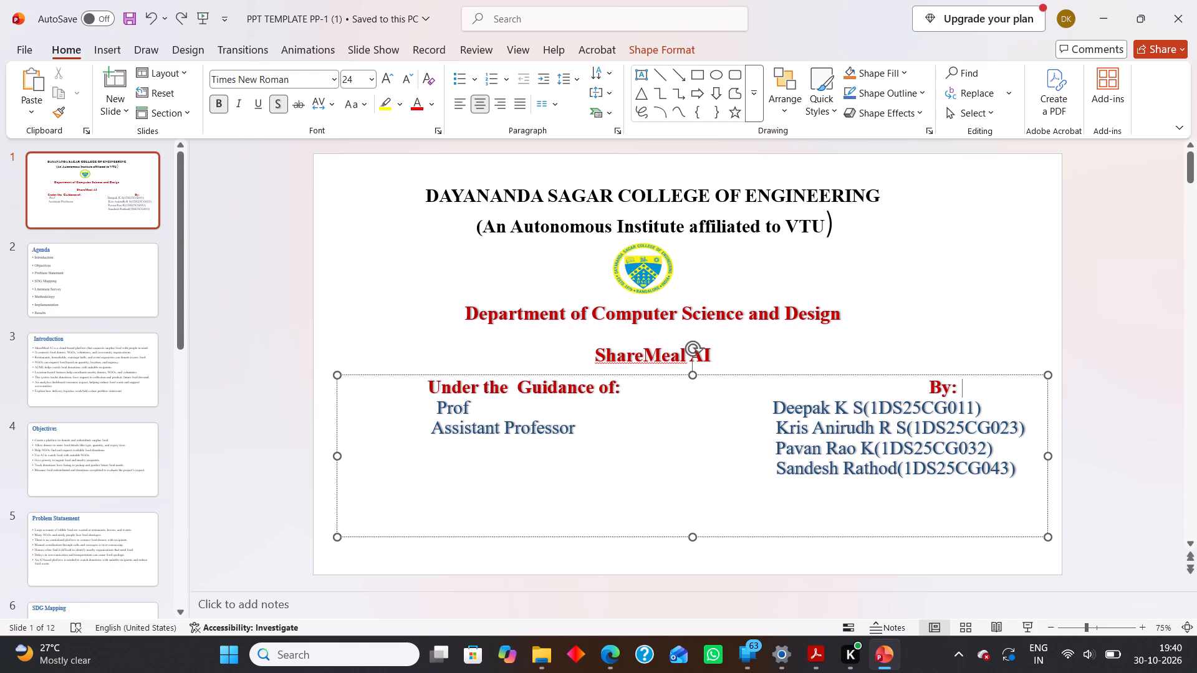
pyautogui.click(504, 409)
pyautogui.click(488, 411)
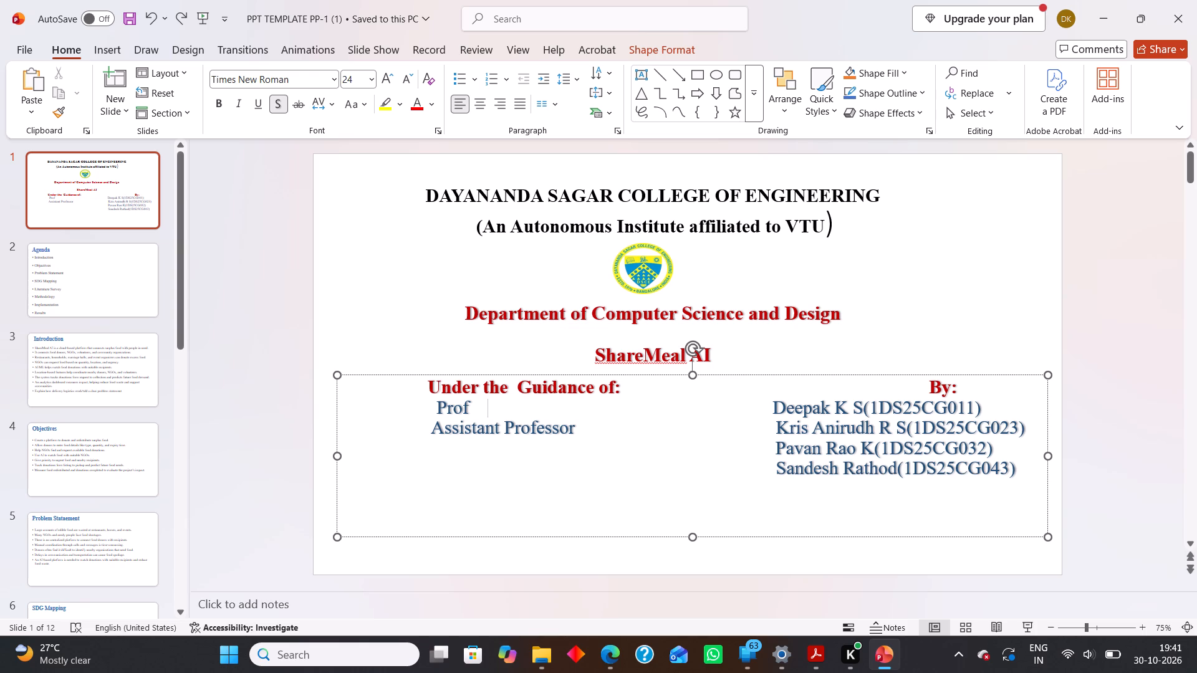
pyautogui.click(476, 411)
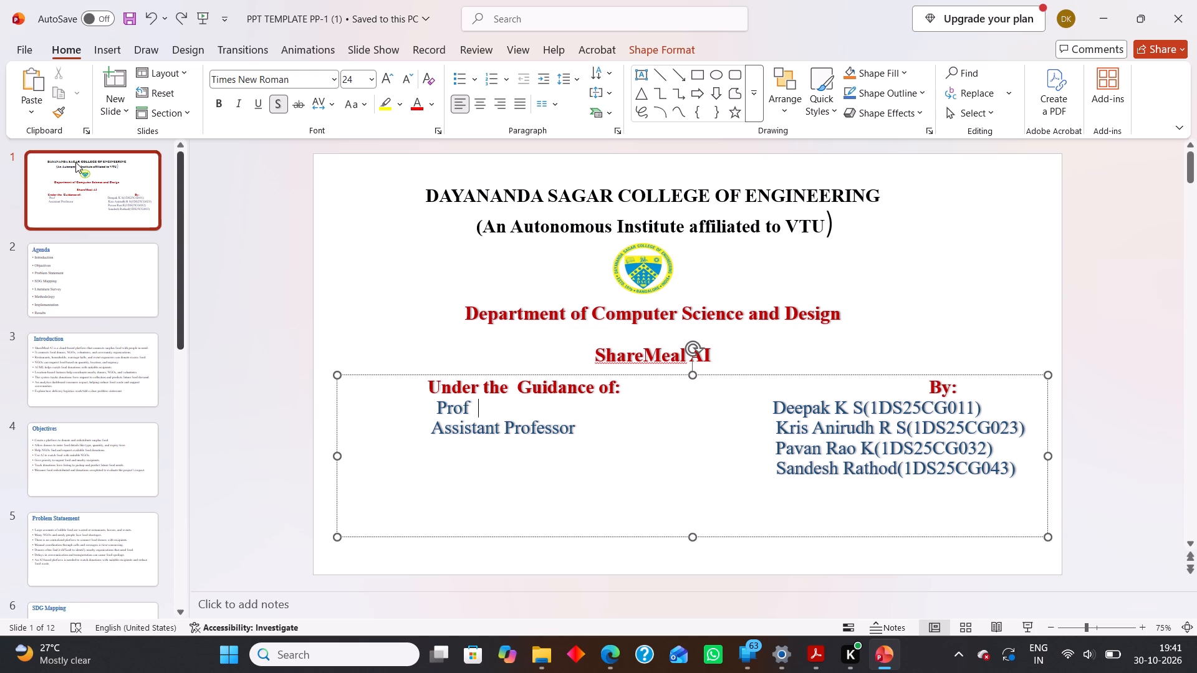
# Start saving a copy of the presentation under Save As, with the Desktop folder as the destination.
pyautogui.click(28, 58)
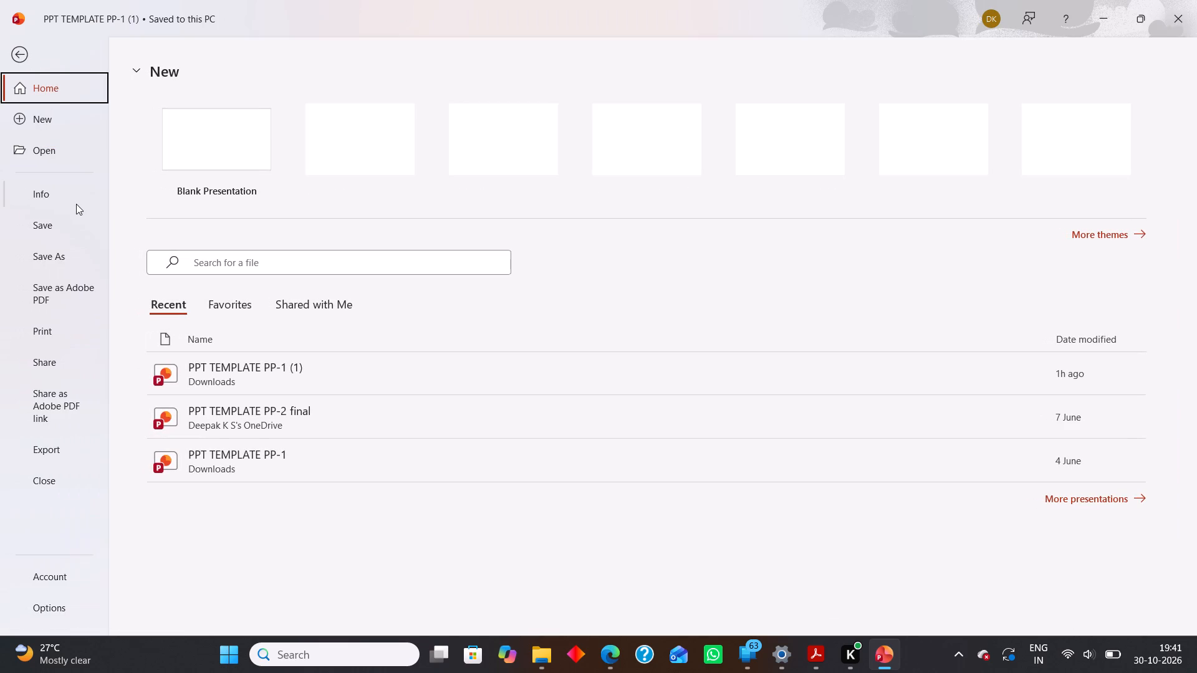
pyautogui.click(56, 257)
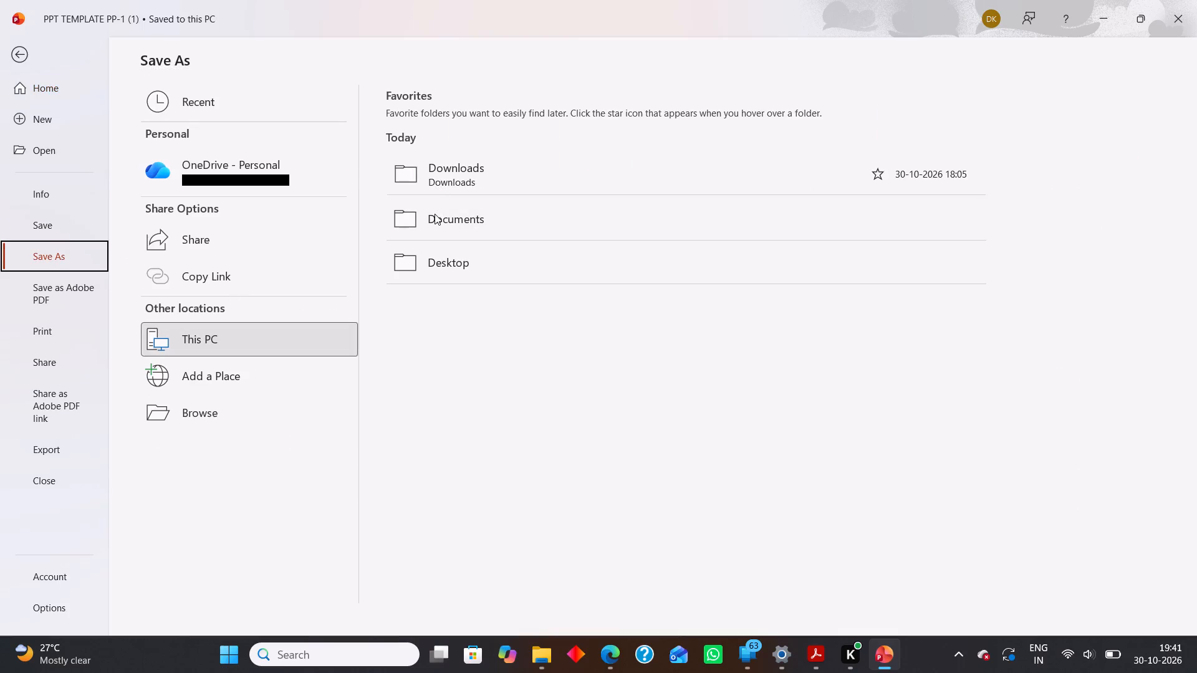
pyautogui.click(435, 214)
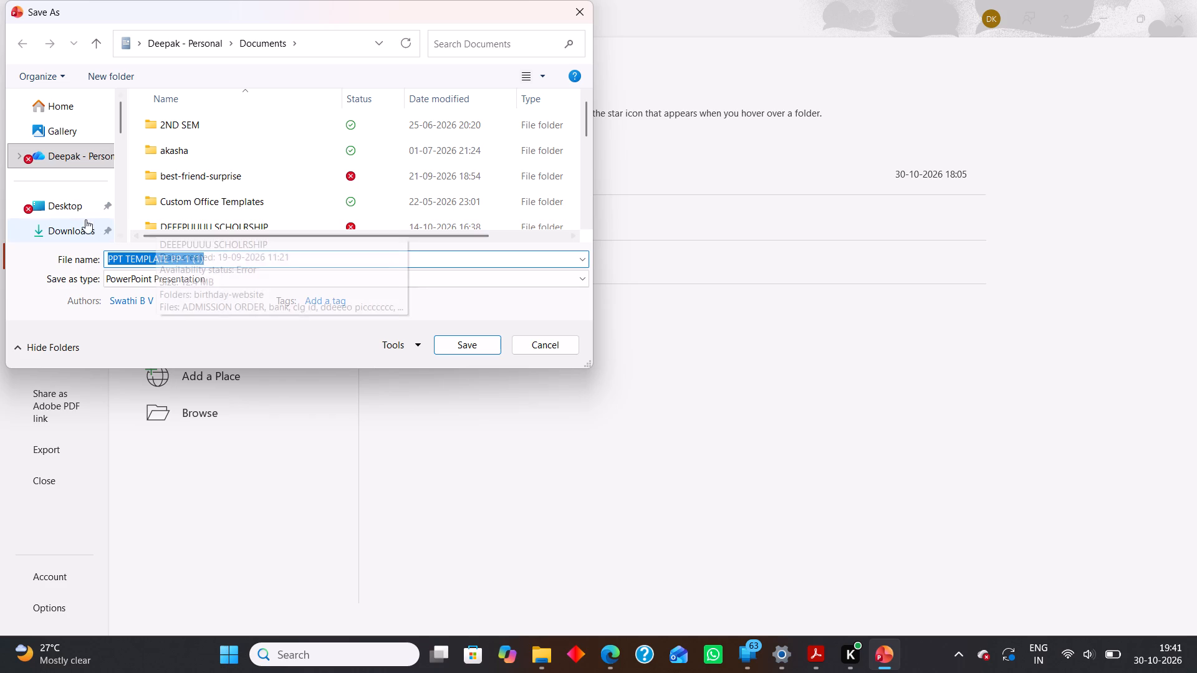
pyautogui.click(74, 208)
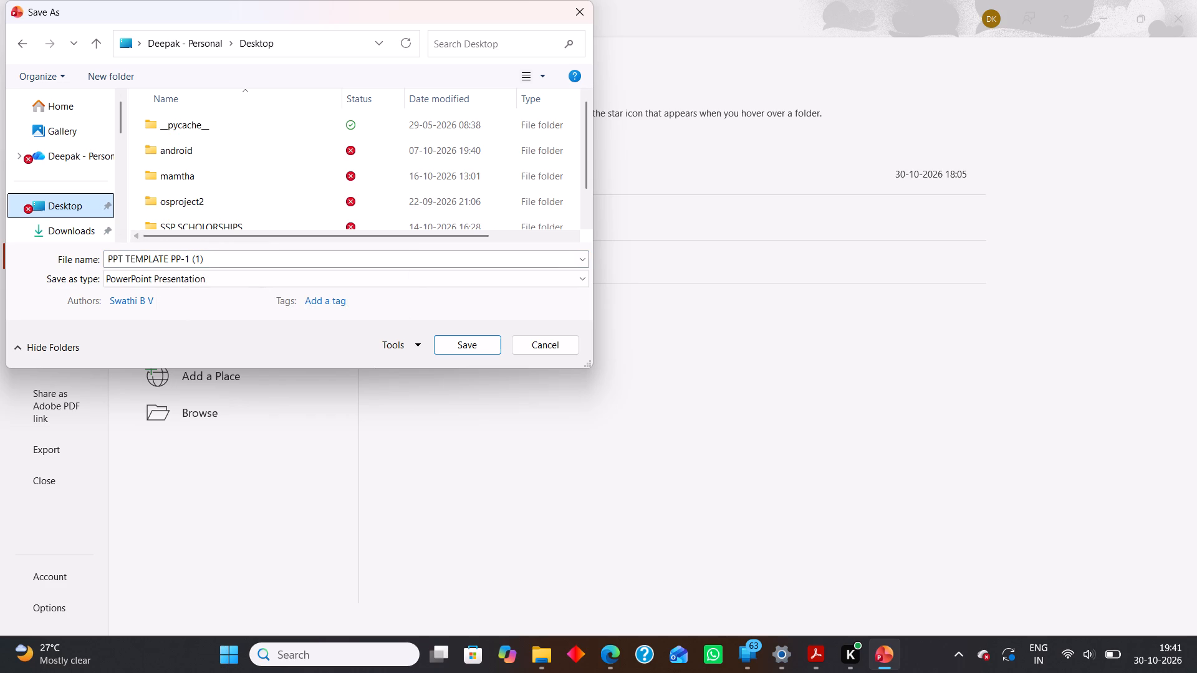
# Remove the "1 (1)" ending from the copy's file name, leaving "PPT TEMPLATE PP-".
pyautogui.moveTo(216, 256); pyautogui.dragTo(179, 260)
pyautogui.click(179, 260)
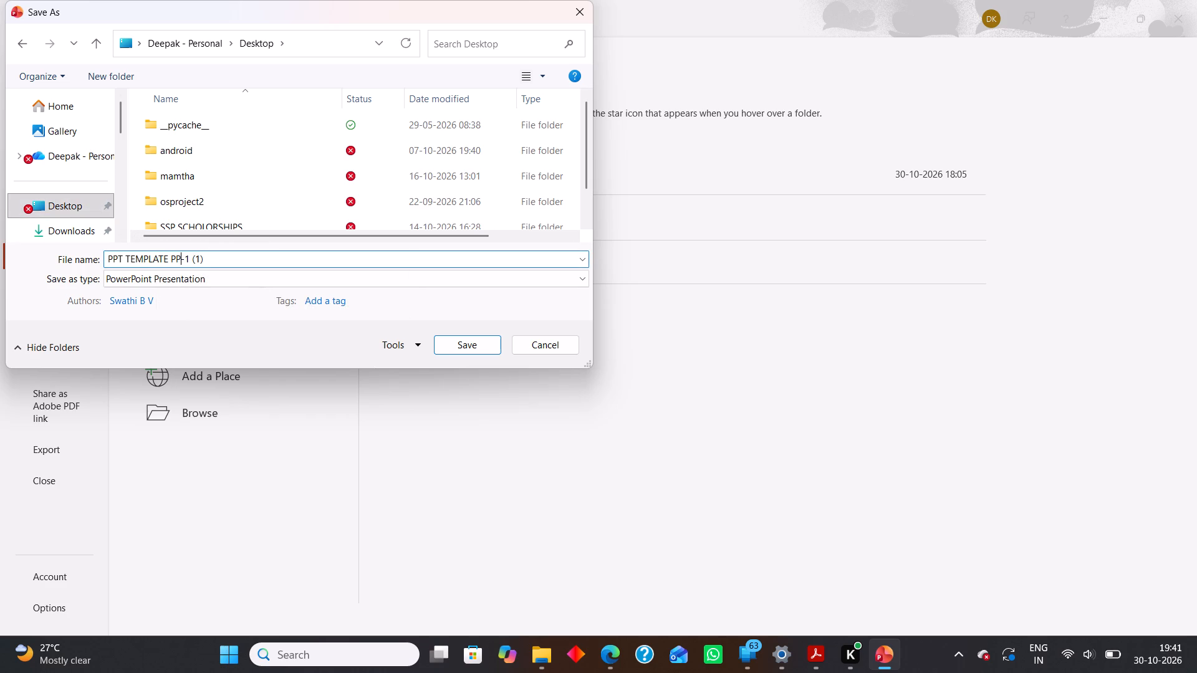
pyautogui.click(206, 259)
pyautogui.press('BackSpace')
pyautogui.press('BackSpace')
pyautogui.press('BackSpace')
pyautogui.press('BackSpace')
pyautogui.press('BackSpace')
# Shorten the copy's file name to "PPT TEMPLATE" and save it as a PowerPoint Presentation in the Desktop folder.
pyautogui.press('BackSpace')
pyautogui.press('BackSpace')
pyautogui.press('BackSpace')
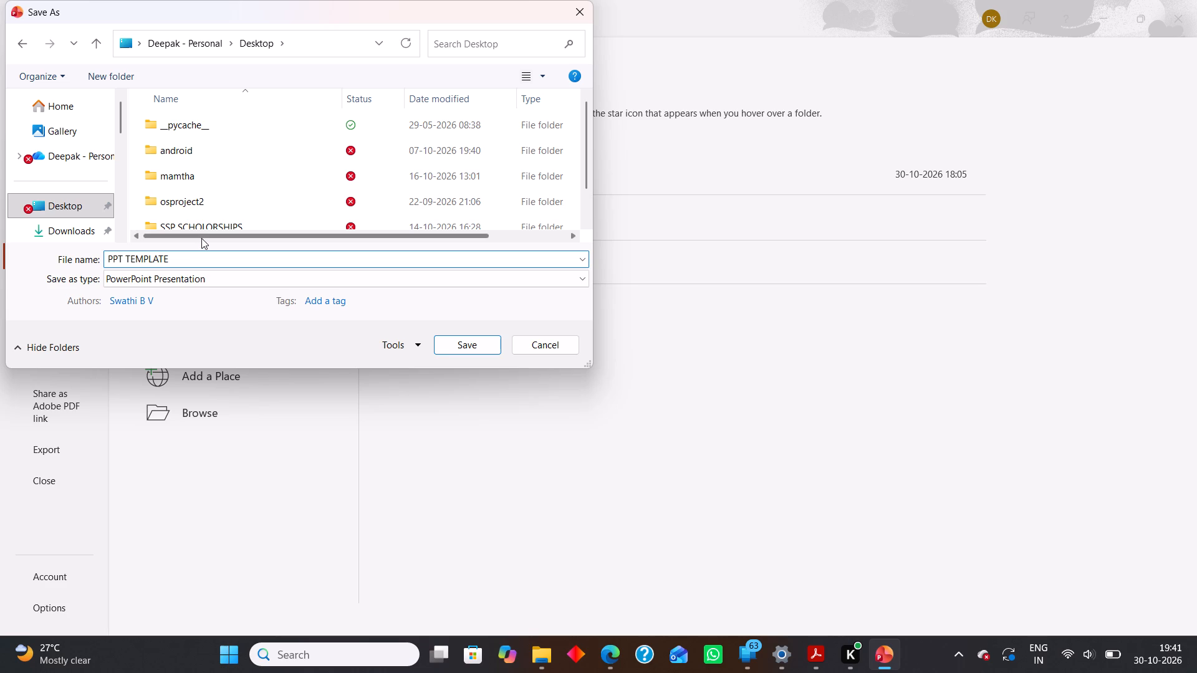
pyautogui.click(176, 263)
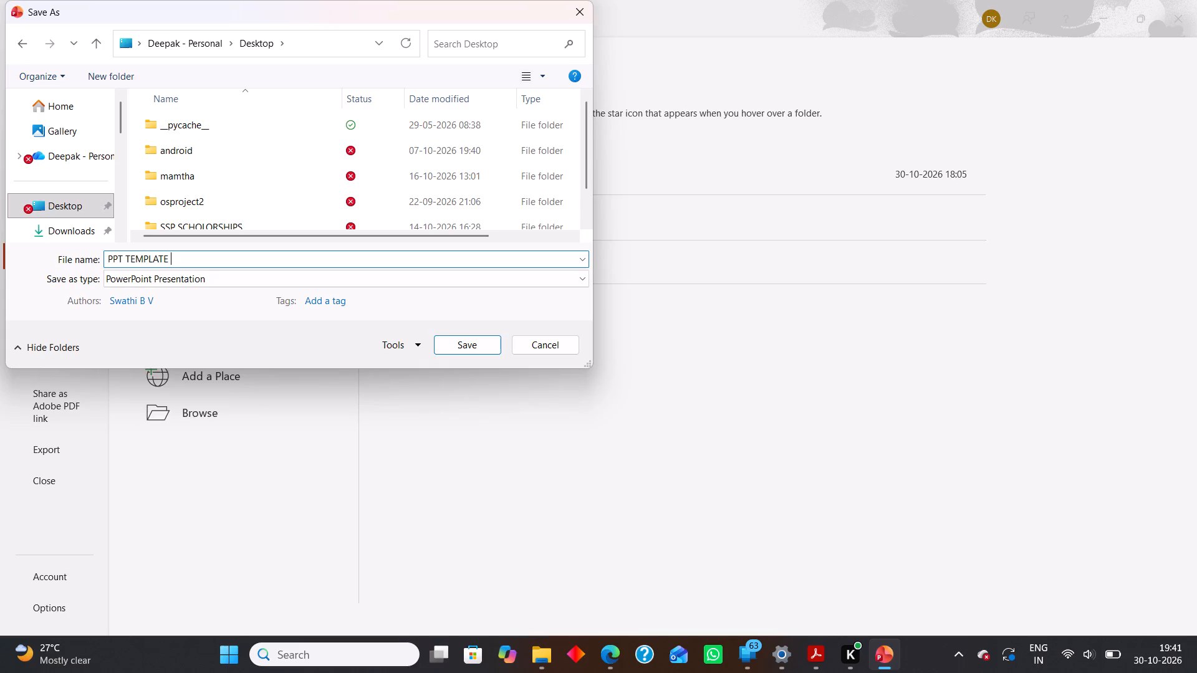
pyautogui.click(451, 341)
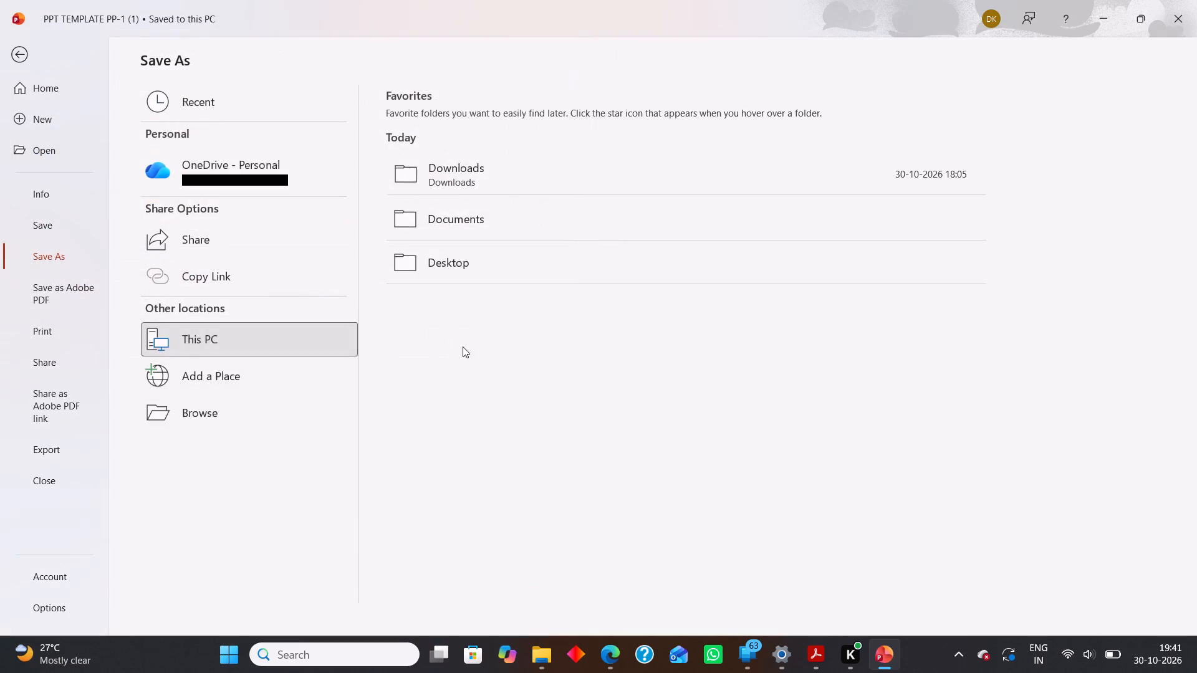
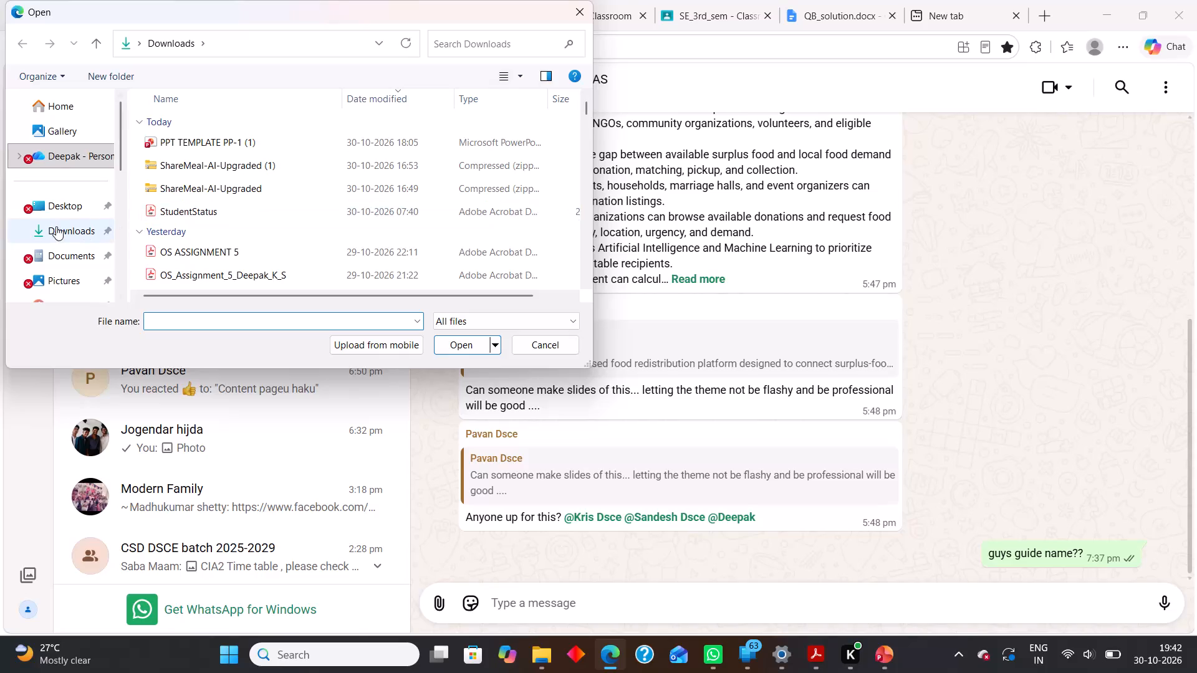
# Choose the "PPT TEMPLATE" presentation from the Desktop folder as the file to attach to the WhatsApp chat.
pyautogui.click(50, 209)
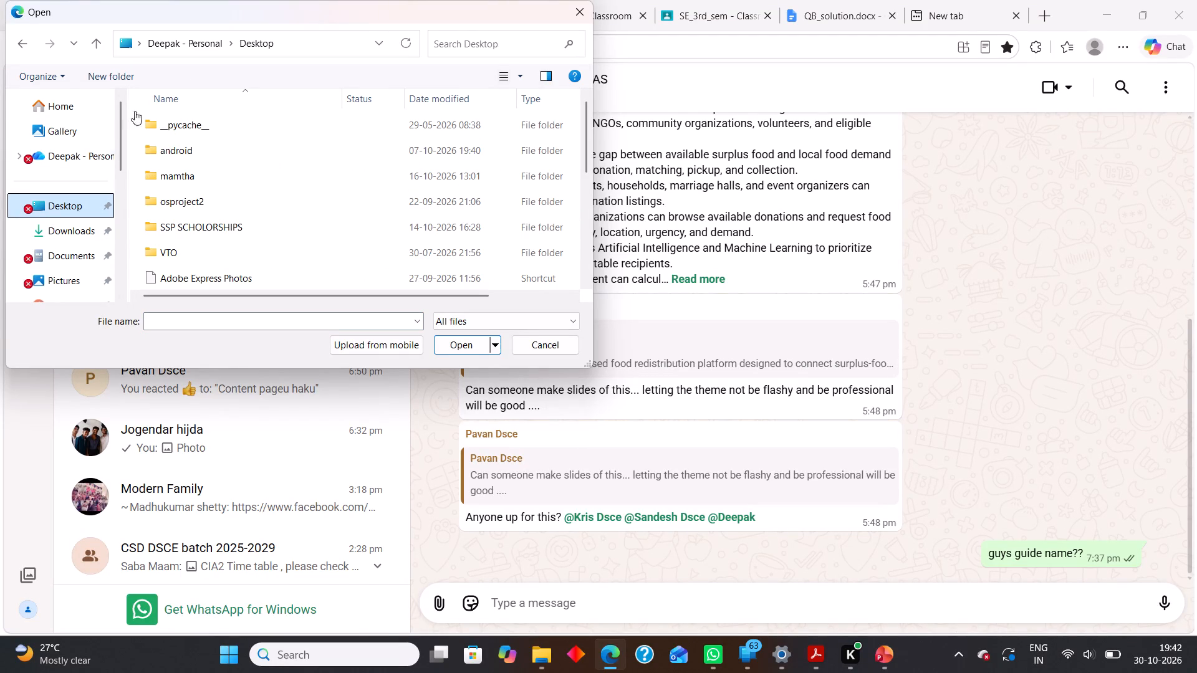
pyautogui.scroll(-1, 195, 165)
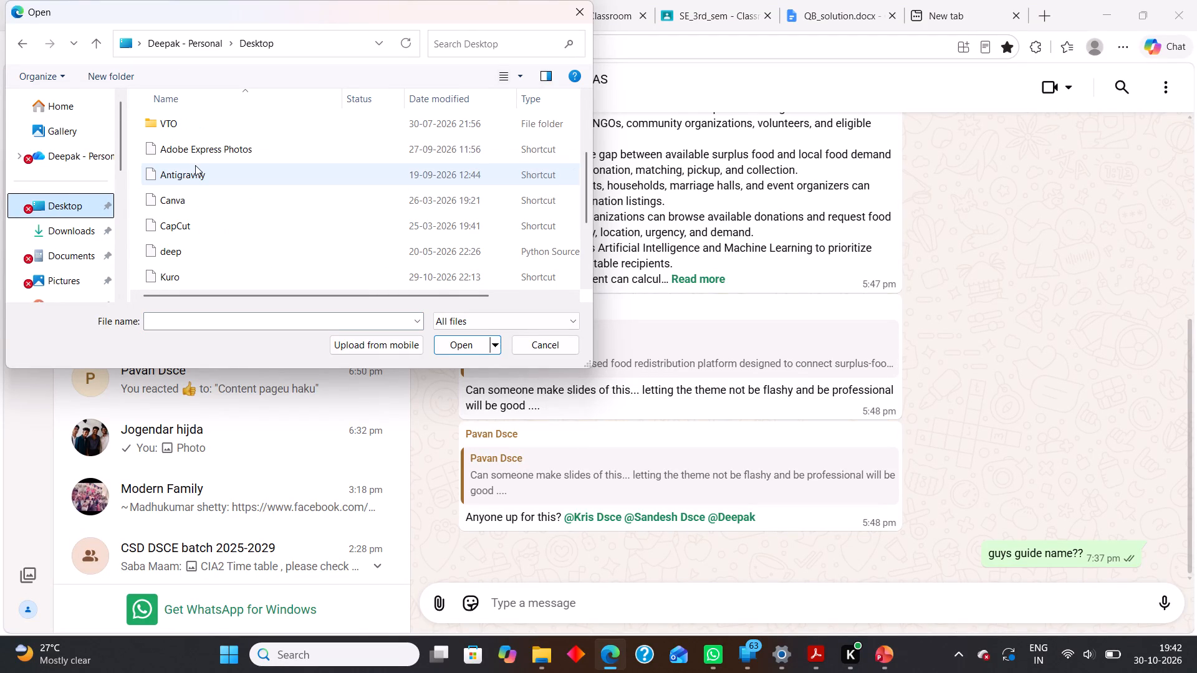
pyautogui.scroll(1, 195, 165)
pyautogui.scroll(-2, 190, 221)
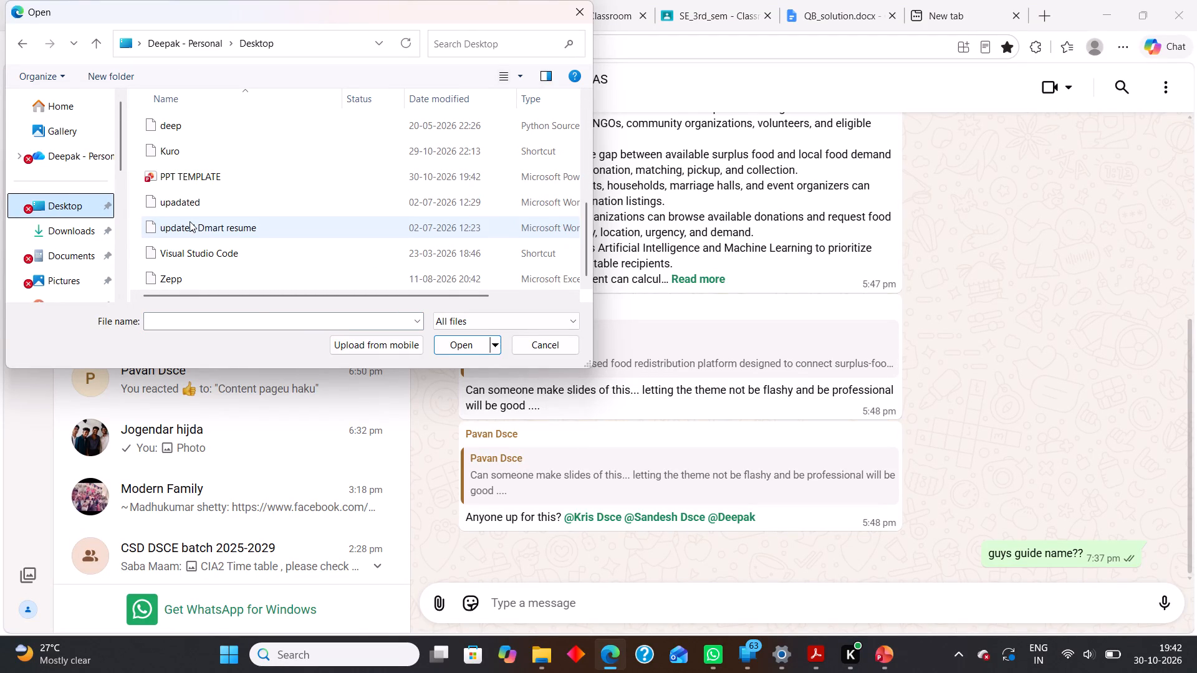
pyautogui.scroll(-1, 190, 221)
pyautogui.click(187, 187)
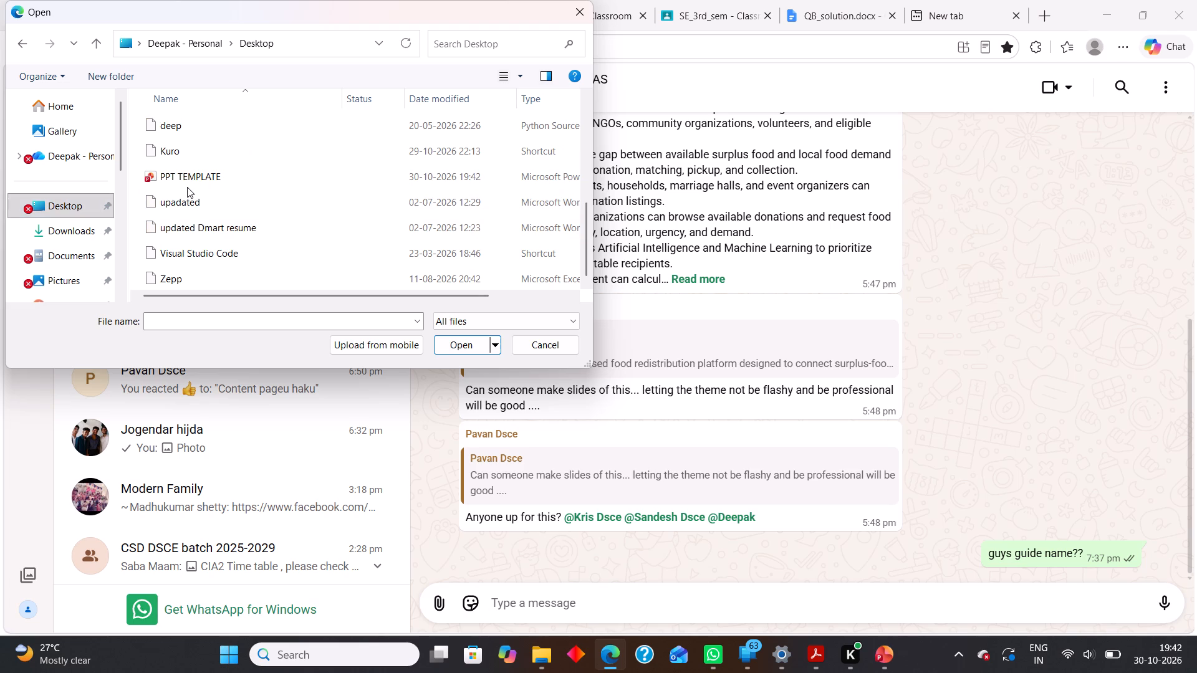
pyautogui.click(191, 177)
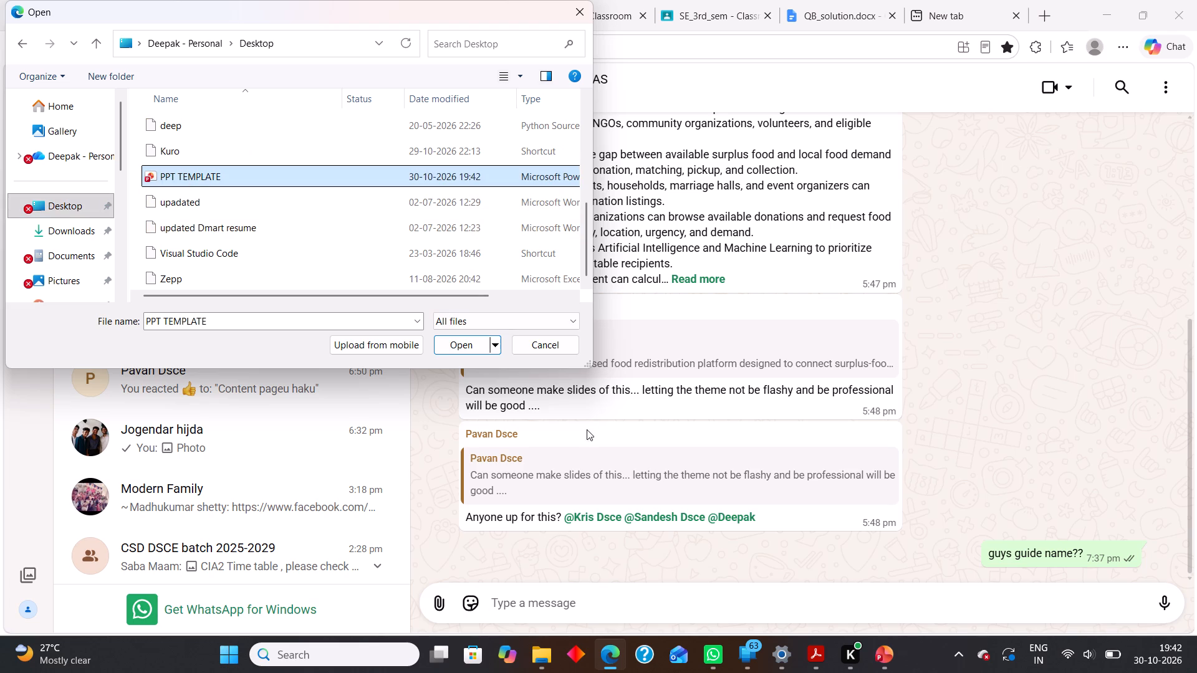